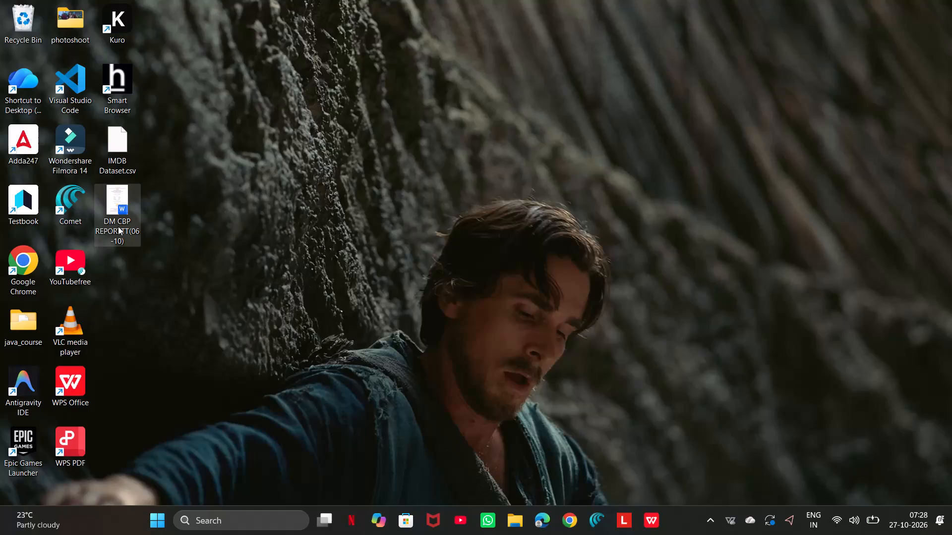
Open the DM CBP REPORTTT(06-10) document from the desktop in WPS Office without signing in, and maximize its window.
{"action": "left_click", "coordinate": [118, 226]}
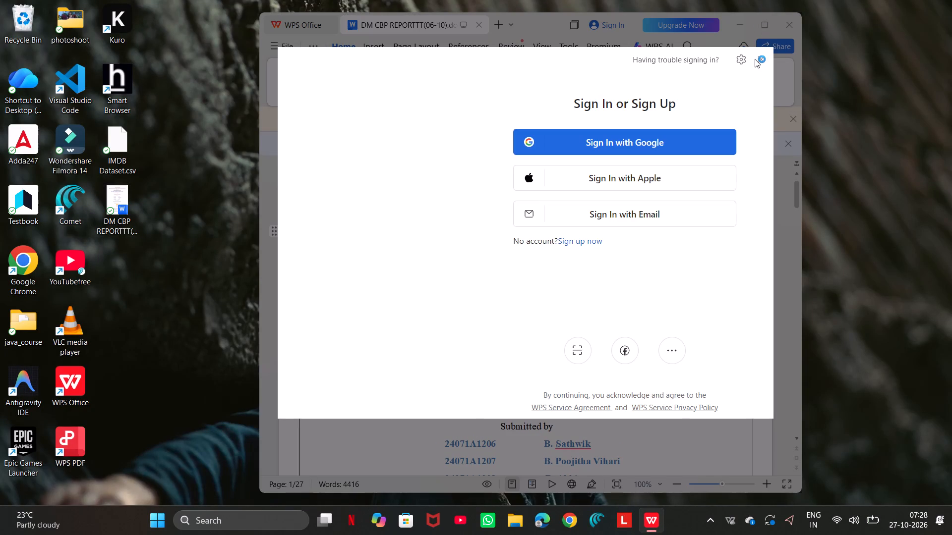
{"action": "left_click", "coordinate": [755, 59]}
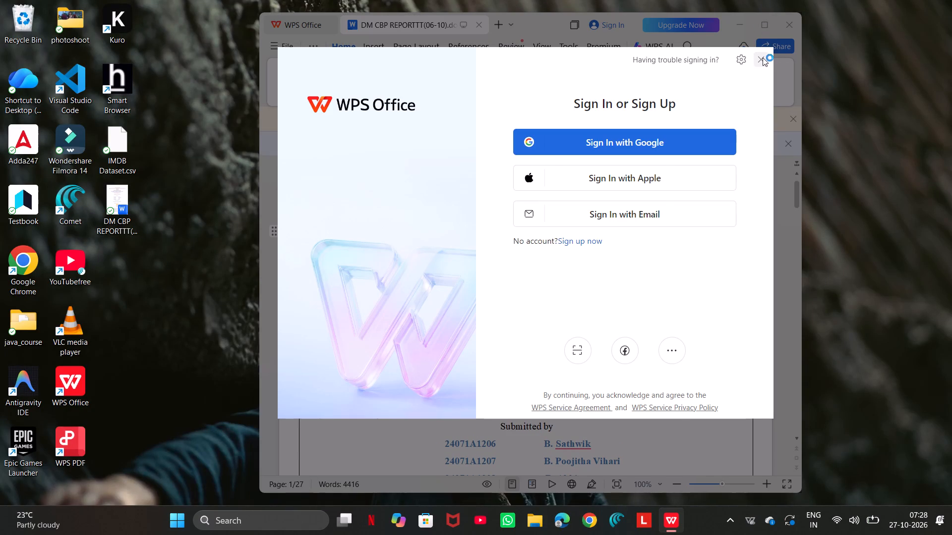
{"action": "left_click", "coordinate": [763, 57]}
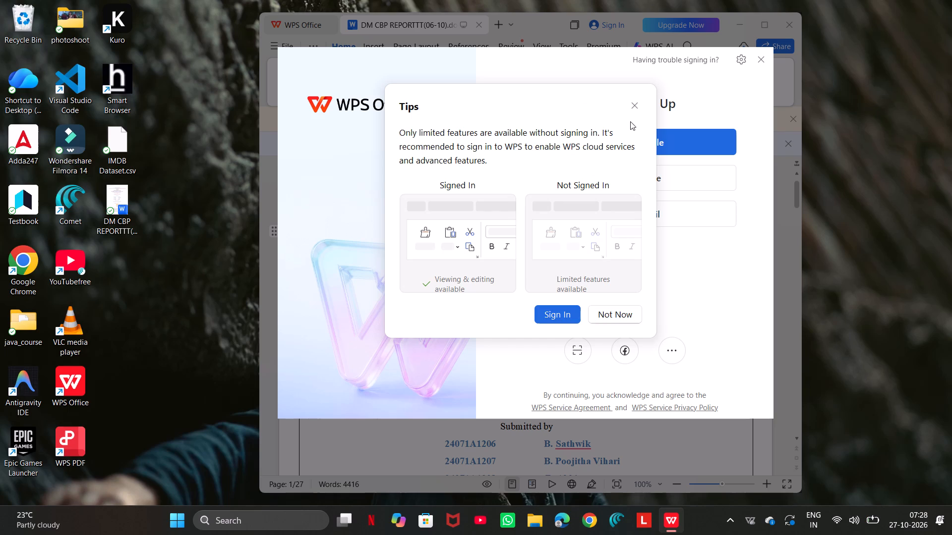
{"action": "left_click", "coordinate": [611, 314]}
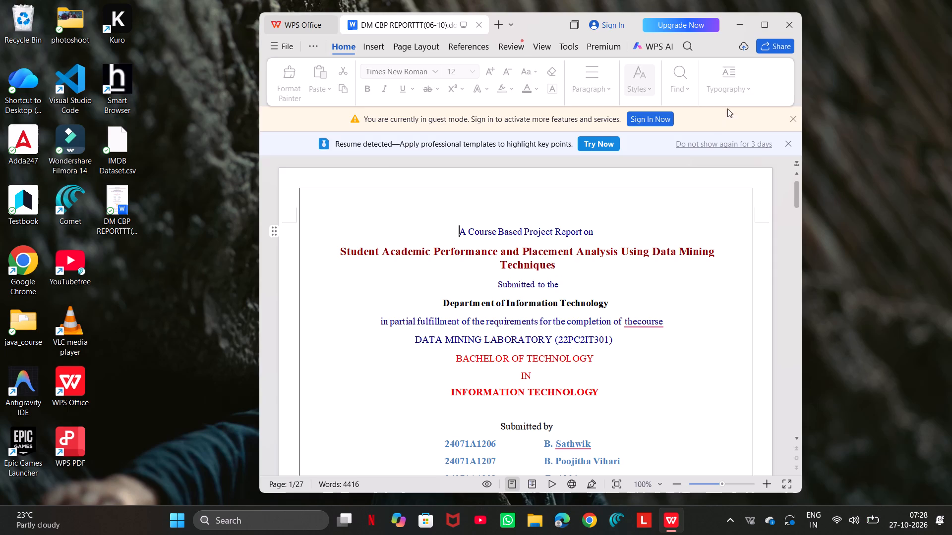
{"action": "left_click", "coordinate": [759, 16]}
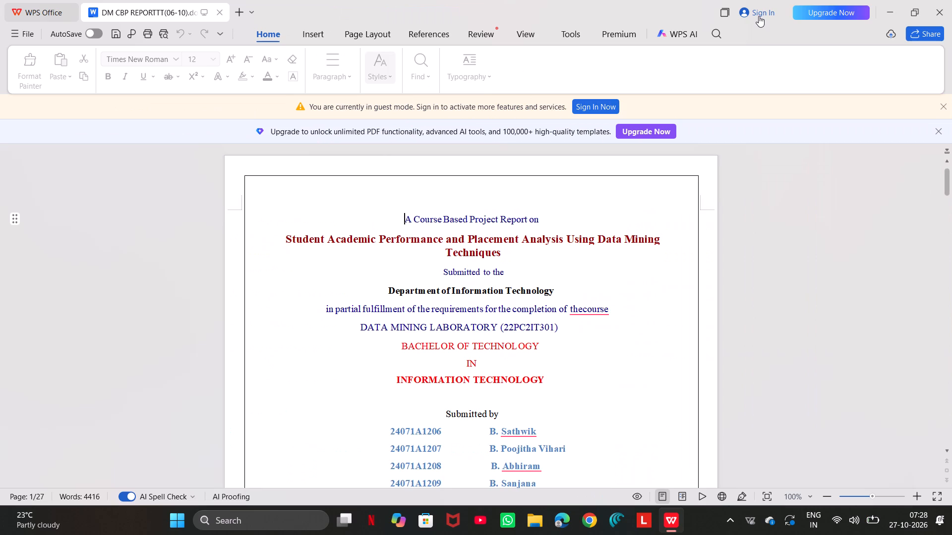
Look over the report's title page, certificate and other front pages up to the abstract.
{"action": "scroll", "coordinate": [716, 243], "scroll_direction": "down", "scroll_amount": 5}
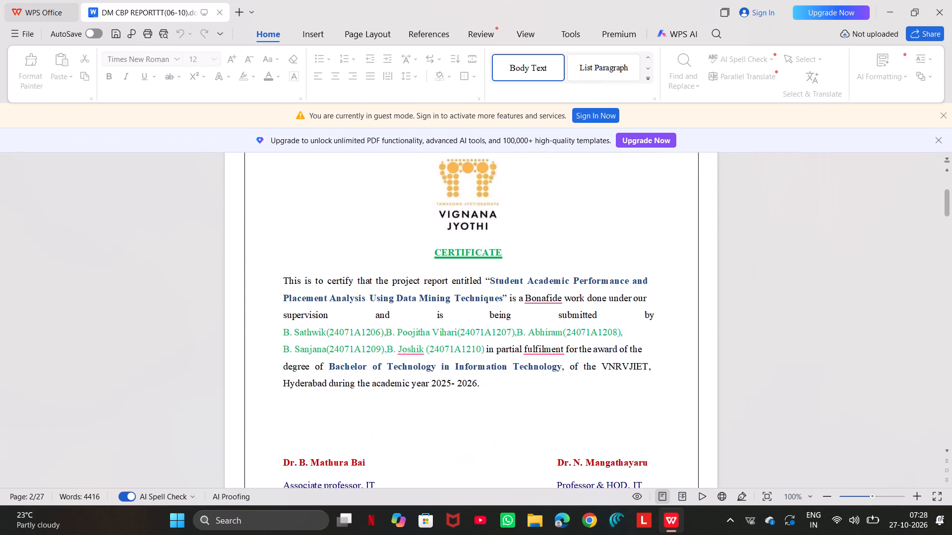
{"action": "scroll", "coordinate": [716, 243], "scroll_direction": "down", "scroll_amount": 2}
{"action": "scroll", "coordinate": [716, 243], "scroll_direction": "up", "scroll_amount": 3}
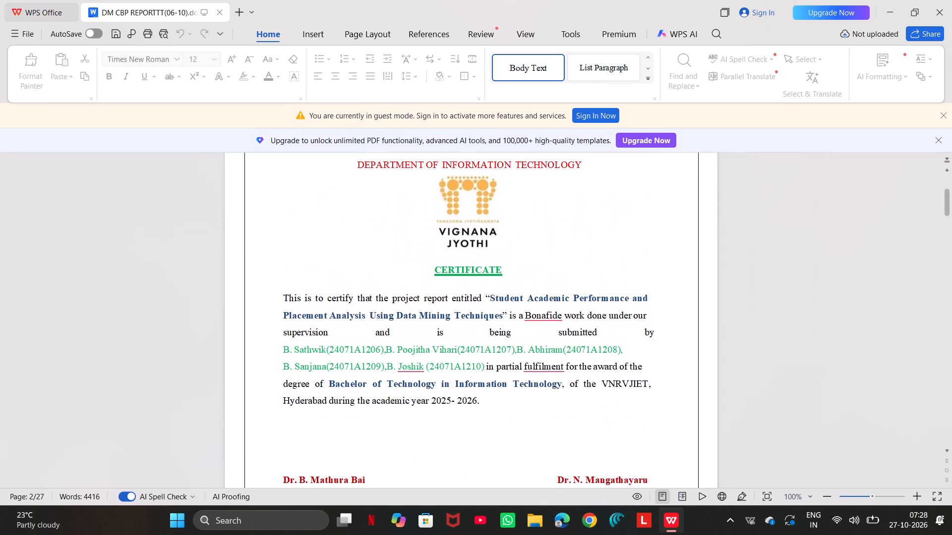
{"action": "scroll", "coordinate": [716, 243], "scroll_direction": "up", "scroll_amount": 13}
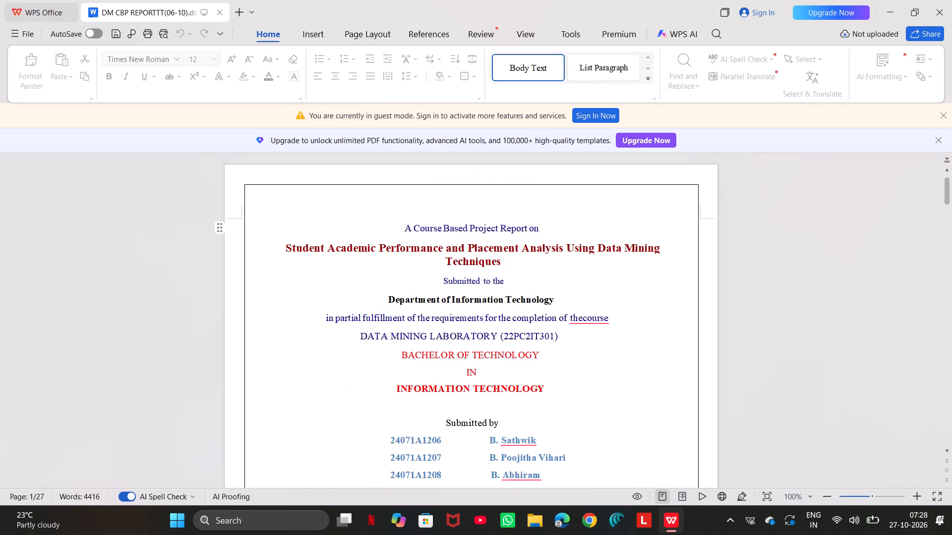
{"action": "scroll", "coordinate": [716, 243], "scroll_direction": "down", "scroll_amount": 7}
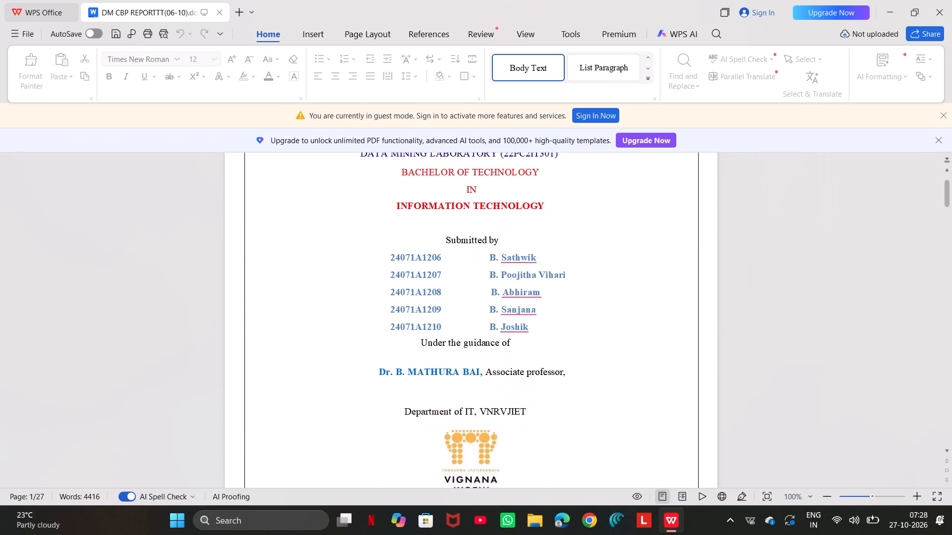
{"action": "scroll", "coordinate": [716, 243], "scroll_direction": "down", "scroll_amount": 12}
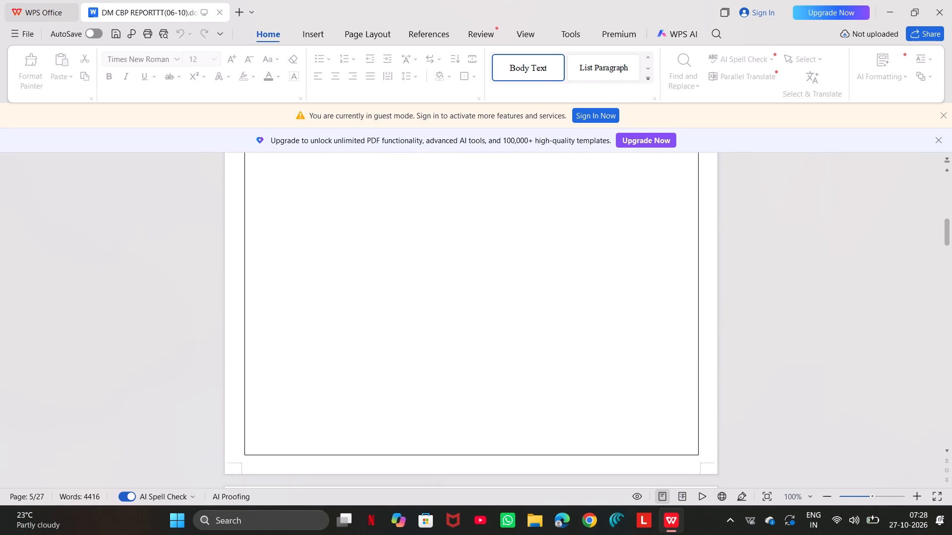
{"action": "scroll", "coordinate": [716, 243], "scroll_direction": "up", "scroll_amount": 1}
{"action": "scroll", "coordinate": [716, 243], "scroll_direction": "down", "scroll_amount": 5}
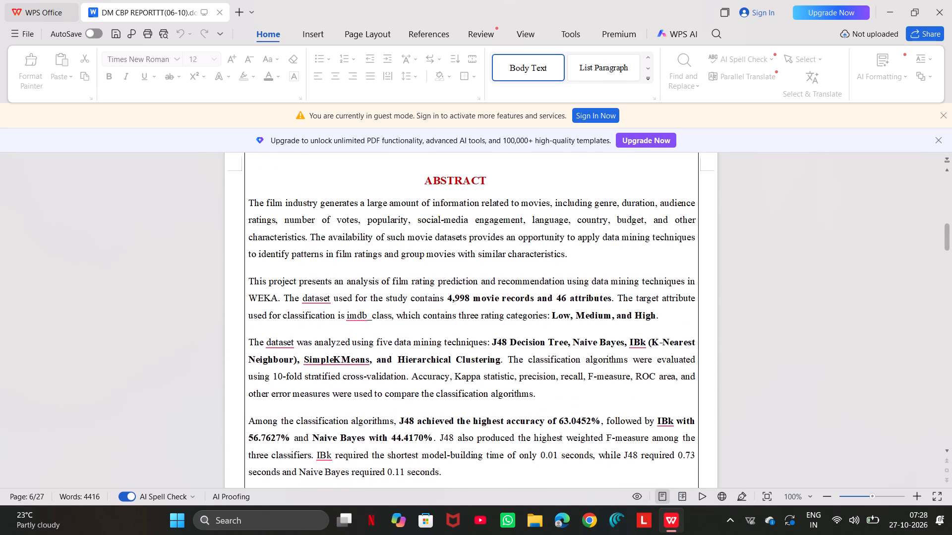
Read through the introduction, the dataset attributes and target attribute sections, and the data preprocessing chapter.
{"action": "scroll", "coordinate": [716, 243], "scroll_direction": "down", "scroll_amount": 12}
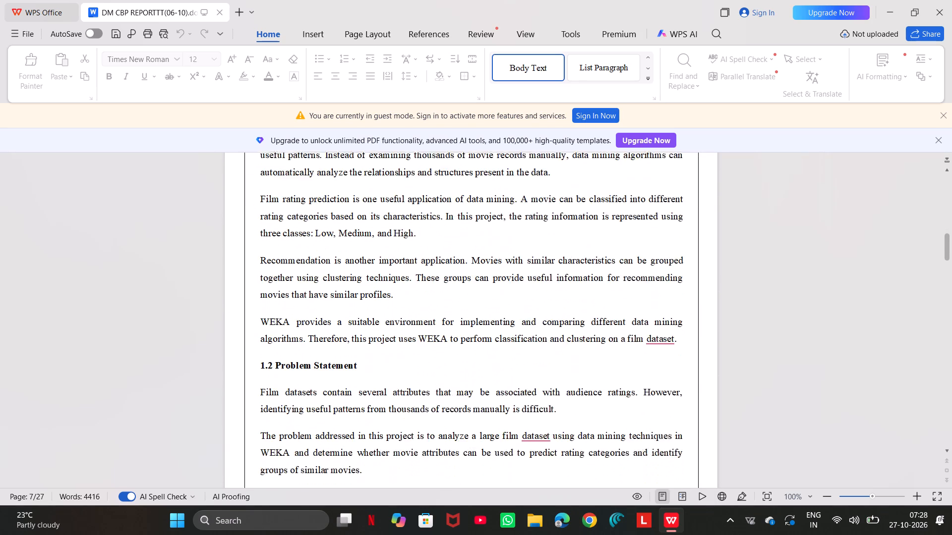
{"action": "scroll", "coordinate": [716, 243], "scroll_direction": "down", "scroll_amount": 9}
{"action": "scroll", "coordinate": [716, 243], "scroll_direction": "up", "scroll_amount": 1}
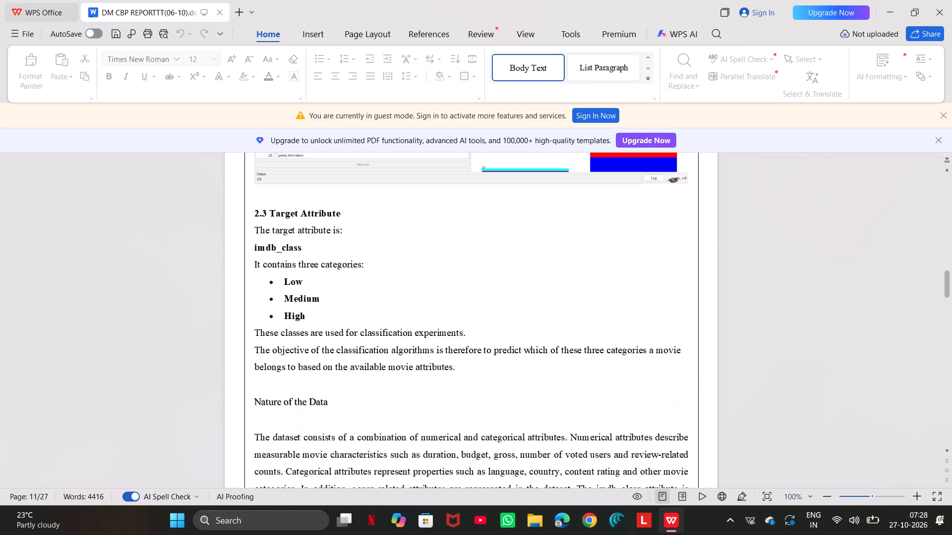
{"action": "scroll", "coordinate": [716, 243], "scroll_direction": "up", "scroll_amount": 2}
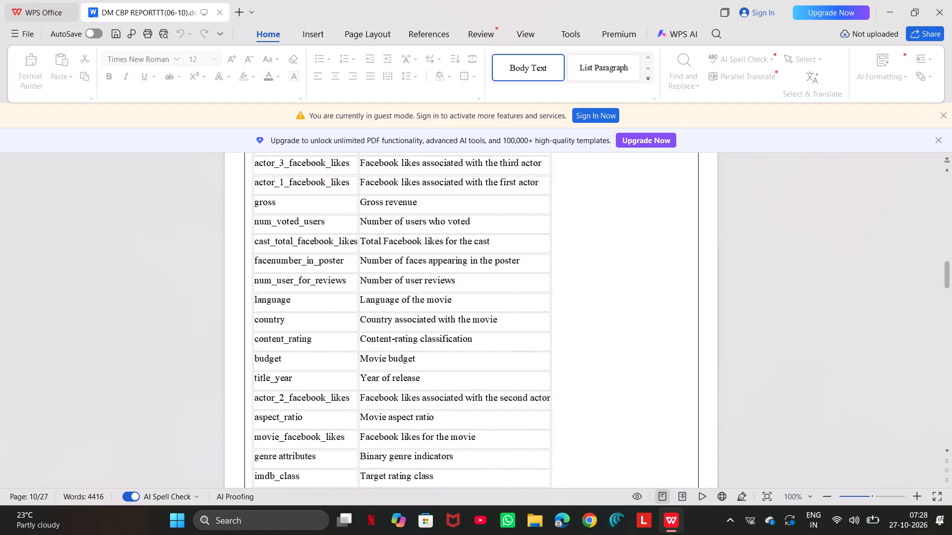
{"action": "scroll", "coordinate": [716, 243], "scroll_direction": "up", "scroll_amount": 8}
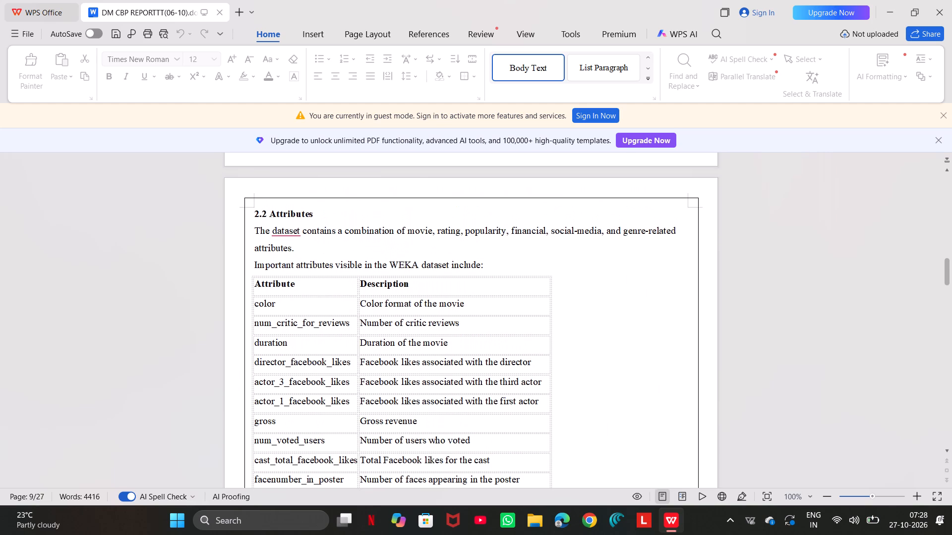
{"action": "scroll", "coordinate": [716, 243], "scroll_direction": "down", "scroll_amount": 16}
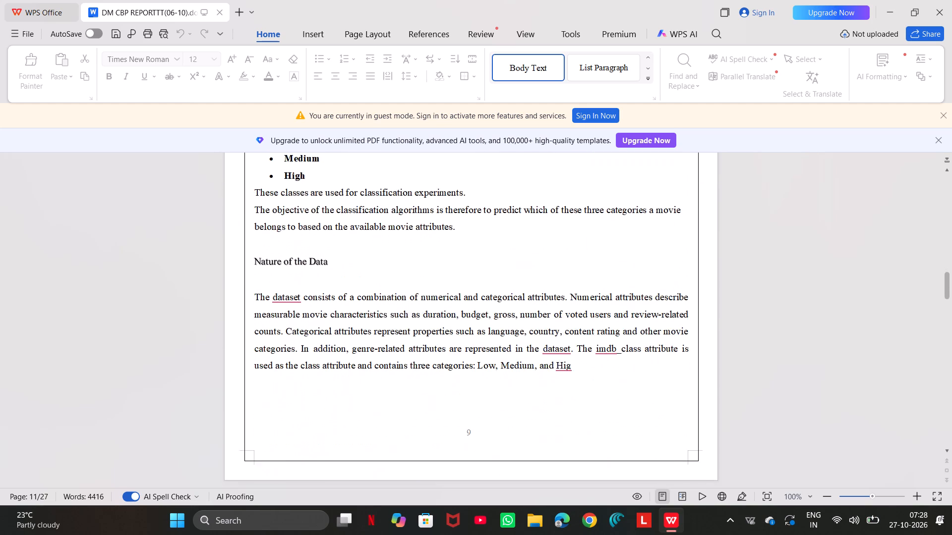
{"action": "scroll", "coordinate": [716, 243], "scroll_direction": "down", "scroll_amount": 11}
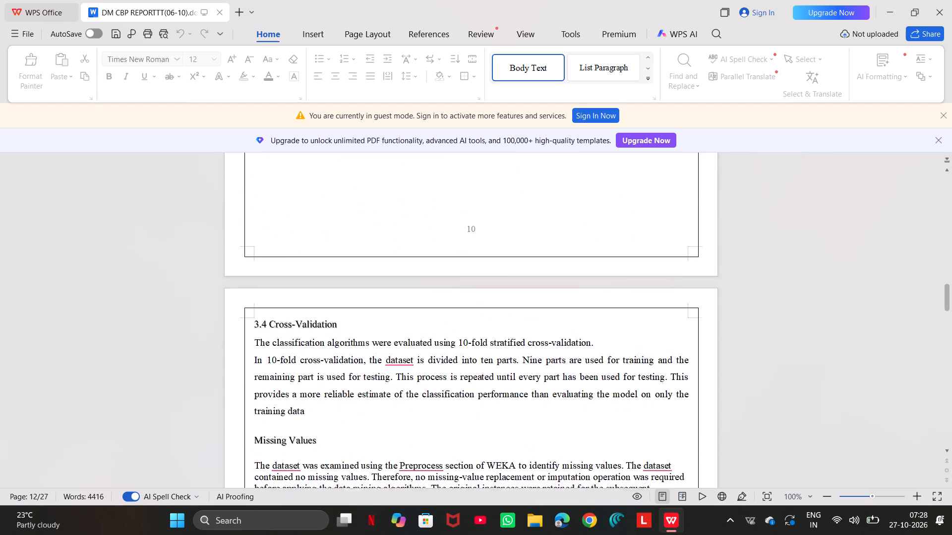
Review the classification, clustering, results, comparative analysis and limitations sections through to the conclusion.
{"action": "scroll", "coordinate": [716, 243], "scroll_direction": "down", "scroll_amount": 11}
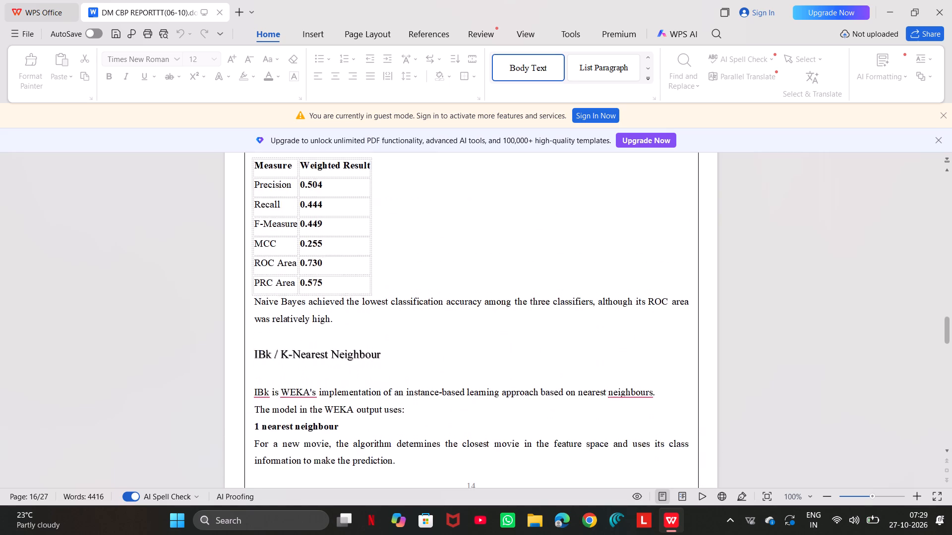
{"action": "scroll", "coordinate": [716, 243], "scroll_direction": "down", "scroll_amount": 11}
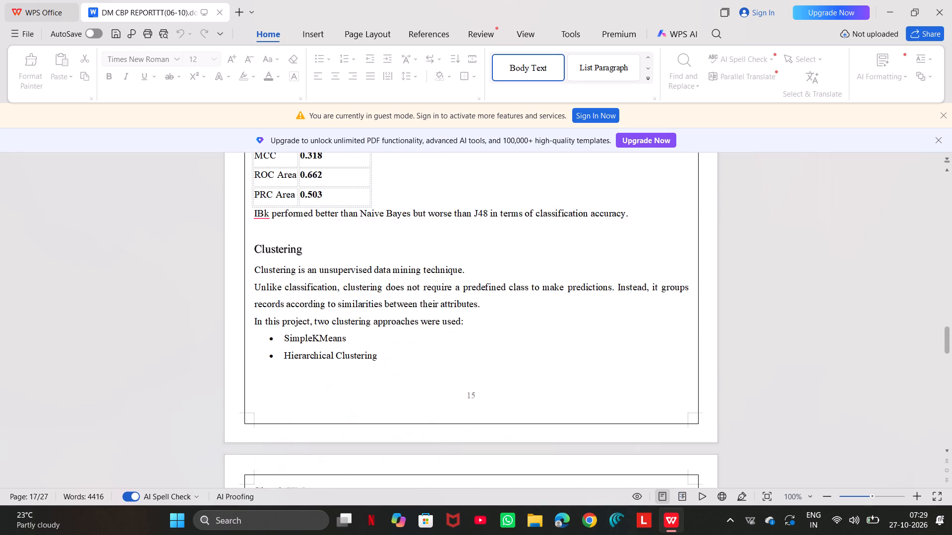
{"action": "scroll", "coordinate": [716, 243], "scroll_direction": "down", "scroll_amount": 11}
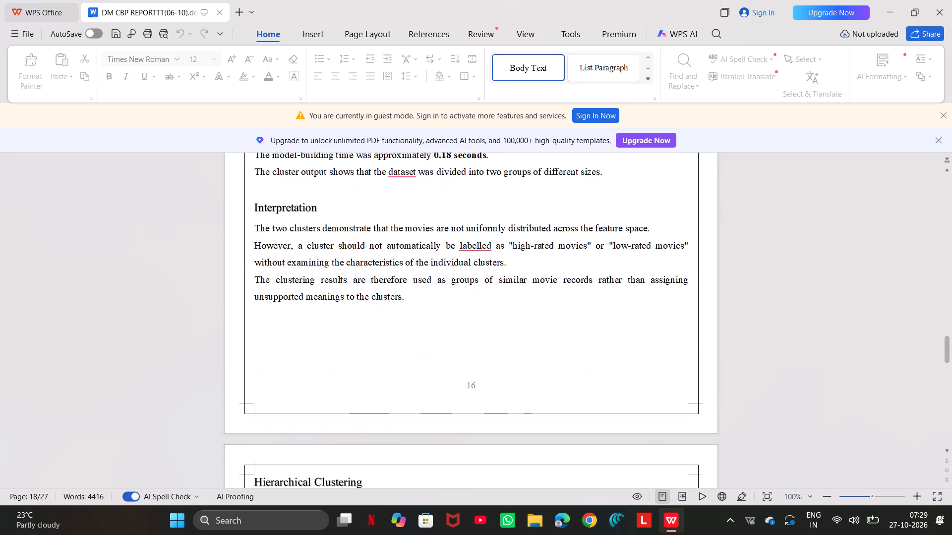
{"action": "scroll", "coordinate": [716, 243], "scroll_direction": "down", "scroll_amount": 11}
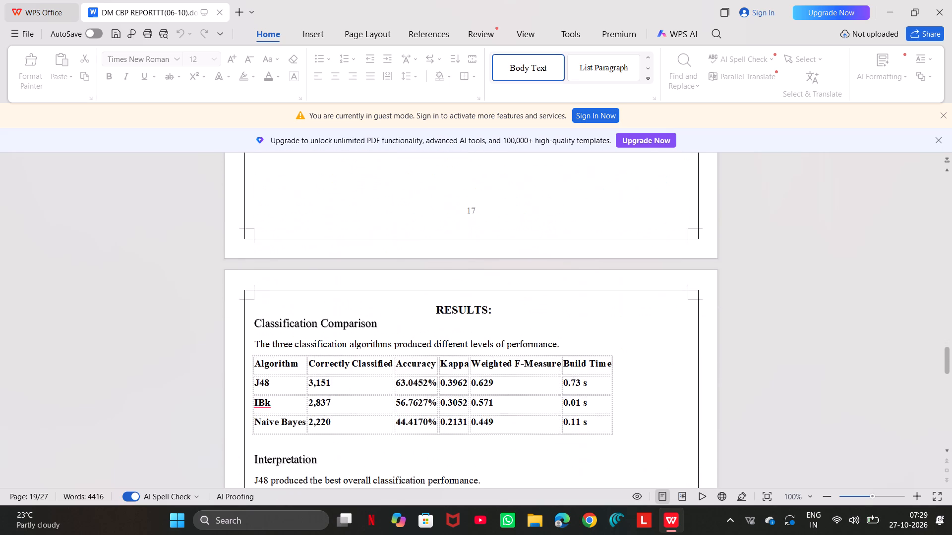
{"action": "scroll", "coordinate": [716, 243], "scroll_direction": "down", "scroll_amount": 11}
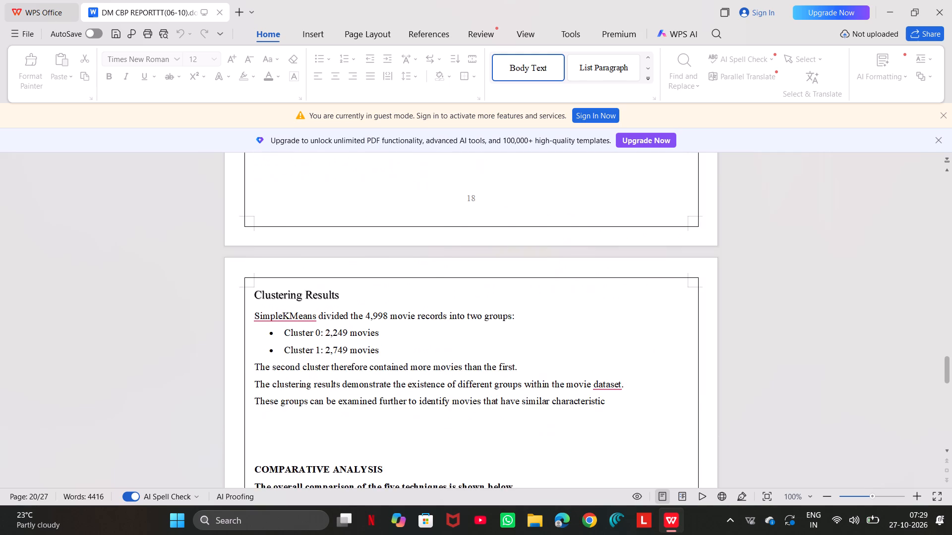
{"action": "scroll", "coordinate": [716, 243], "scroll_direction": "down", "scroll_amount": 11}
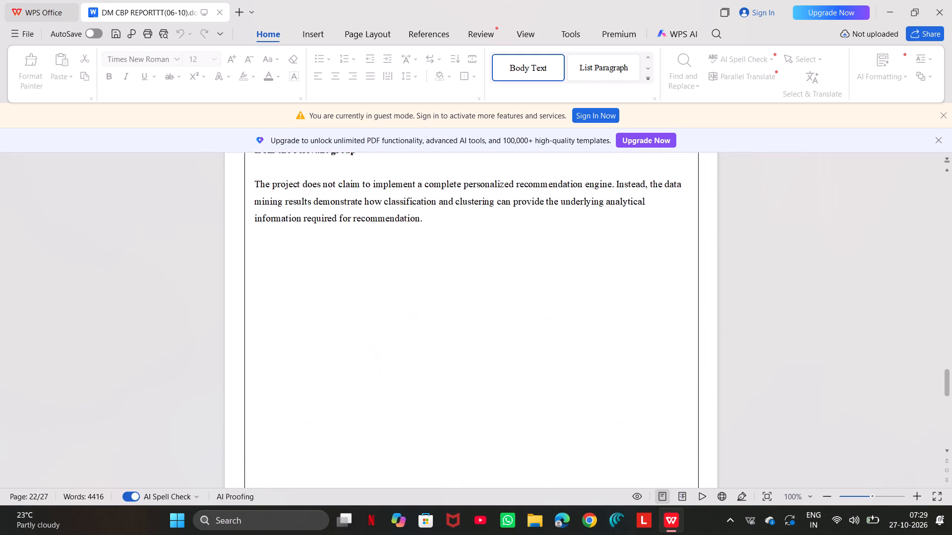
{"action": "scroll", "coordinate": [716, 243], "scroll_direction": "down", "scroll_amount": 10}
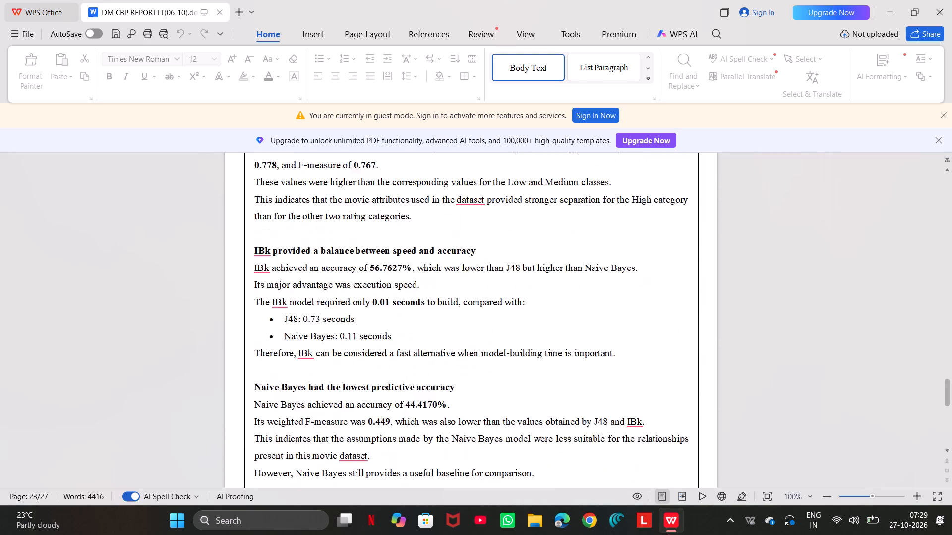
{"action": "scroll", "coordinate": [716, 243], "scroll_direction": "down", "scroll_amount": 10}
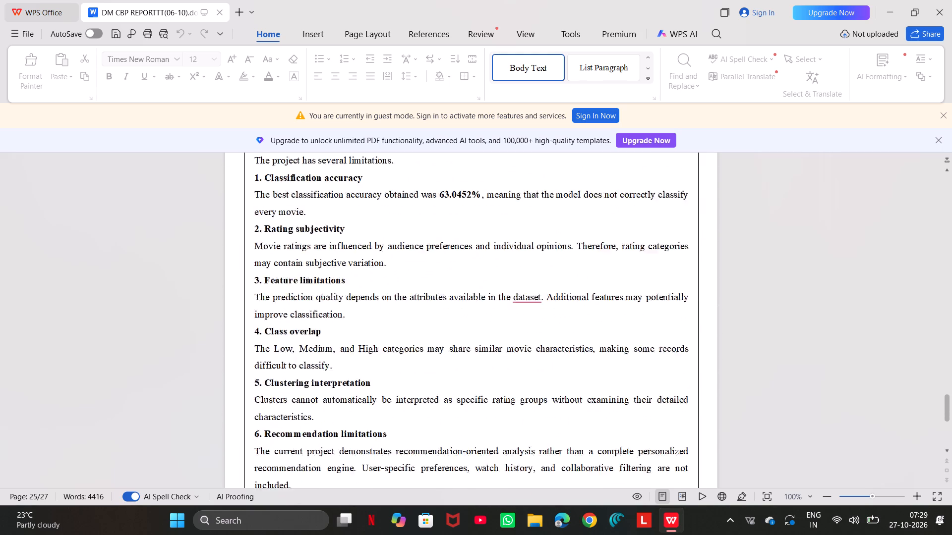
{"action": "scroll", "coordinate": [716, 243], "scroll_direction": "down", "scroll_amount": 3}
{"action": "scroll", "coordinate": [716, 243], "scroll_direction": "up", "scroll_amount": 10}
{"action": "scroll", "coordinate": [716, 243], "scroll_direction": "down", "scroll_amount": 6}
{"action": "scroll", "coordinate": [716, 243], "scroll_direction": "up", "scroll_amount": 2}
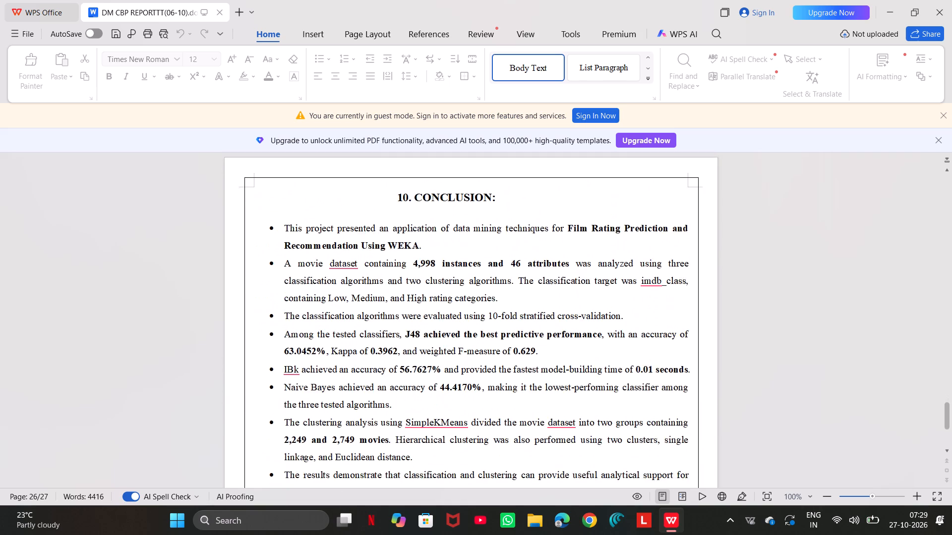
Go back from the conclusion through the film recommendation, results, clustering and classifier sections to check their content.
{"action": "scroll", "coordinate": [716, 243], "scroll_direction": "up", "scroll_amount": 14}
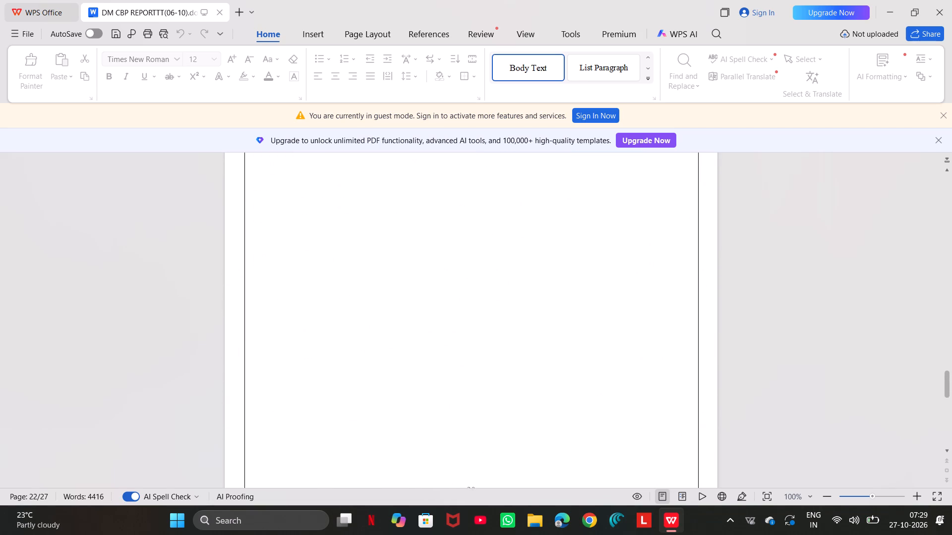
{"action": "scroll", "coordinate": [716, 243], "scroll_direction": "up", "scroll_amount": 10}
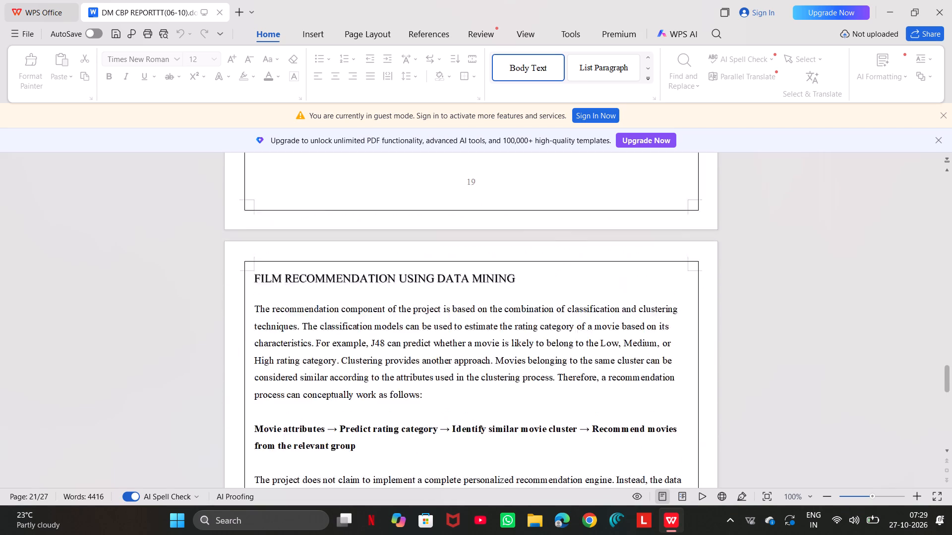
{"action": "scroll", "coordinate": [716, 243], "scroll_direction": "up", "scroll_amount": 10}
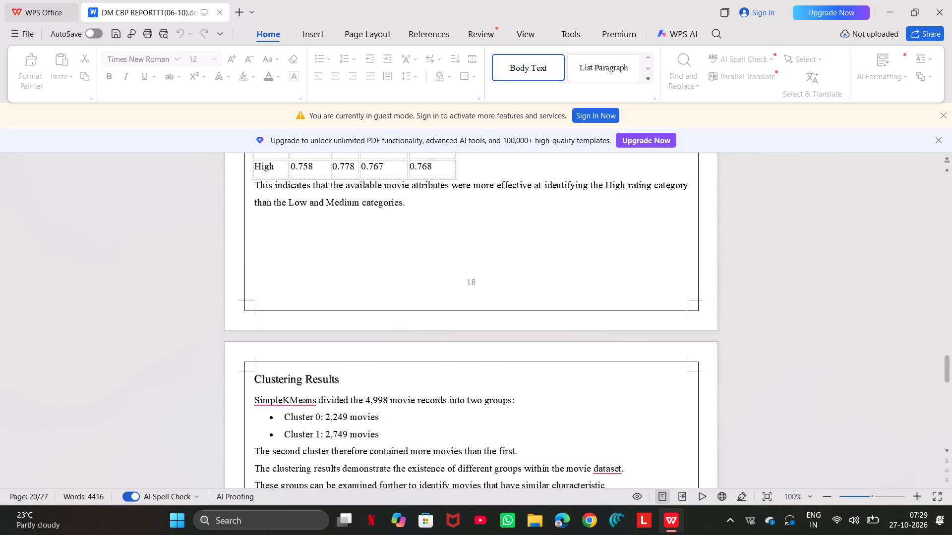
{"action": "scroll", "coordinate": [716, 243], "scroll_direction": "up", "scroll_amount": 8}
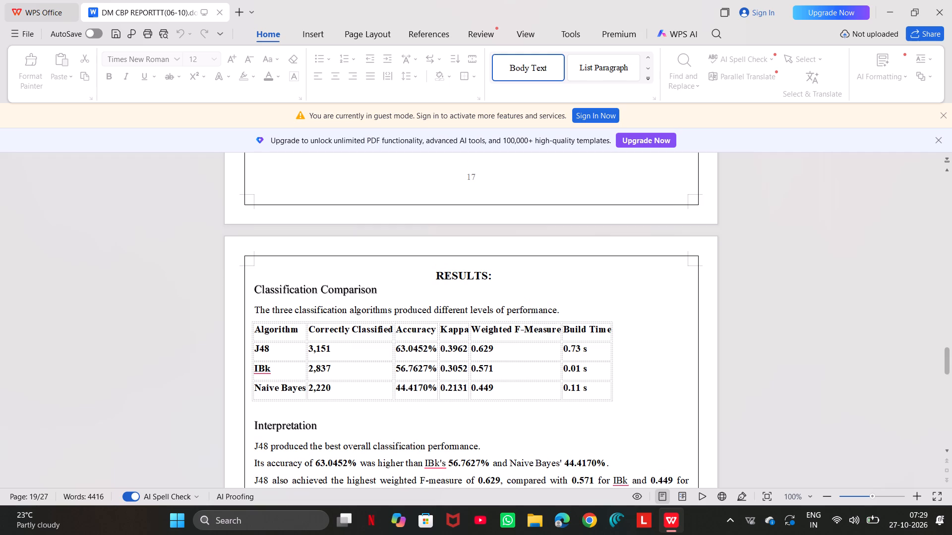
{"action": "scroll", "coordinate": [716, 243], "scroll_direction": "up", "scroll_amount": 8}
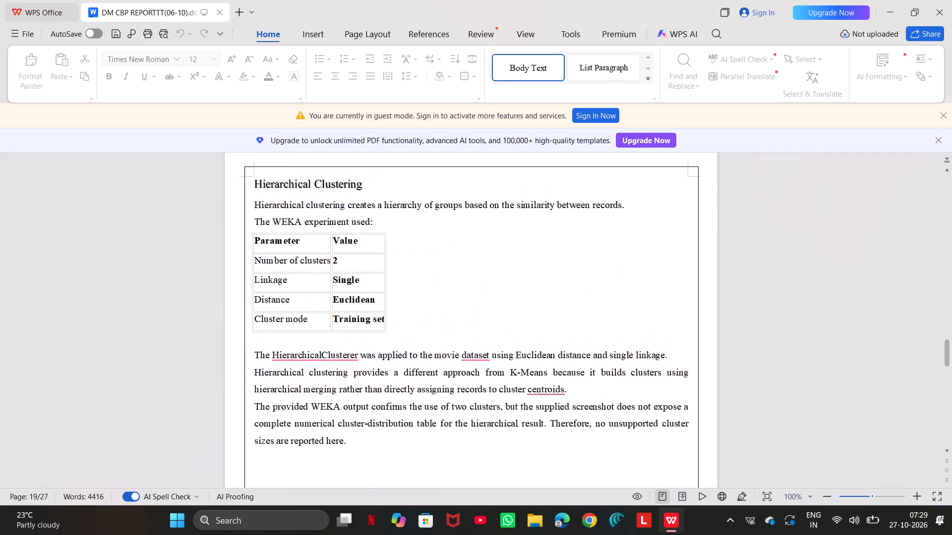
{"action": "scroll", "coordinate": [716, 243], "scroll_direction": "up", "scroll_amount": 9}
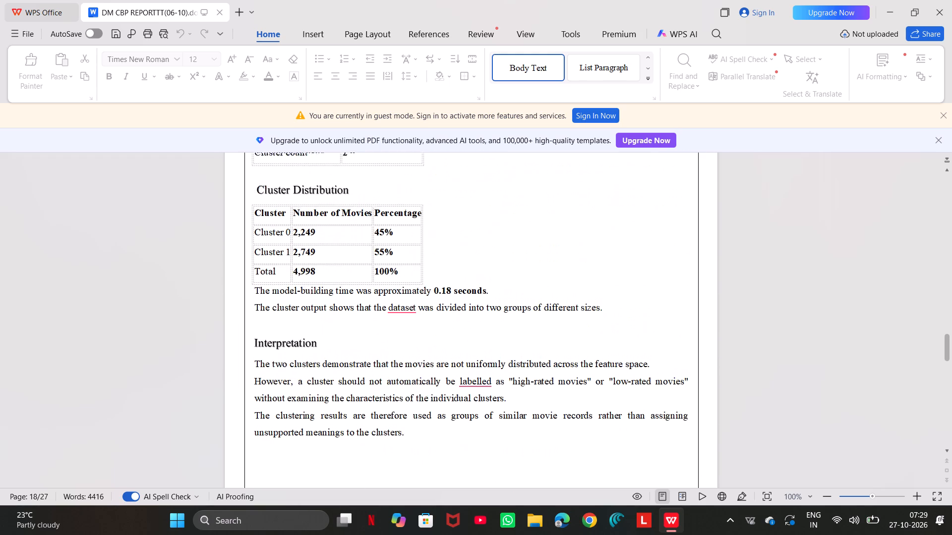
{"action": "scroll", "coordinate": [716, 243], "scroll_direction": "up", "scroll_amount": 11}
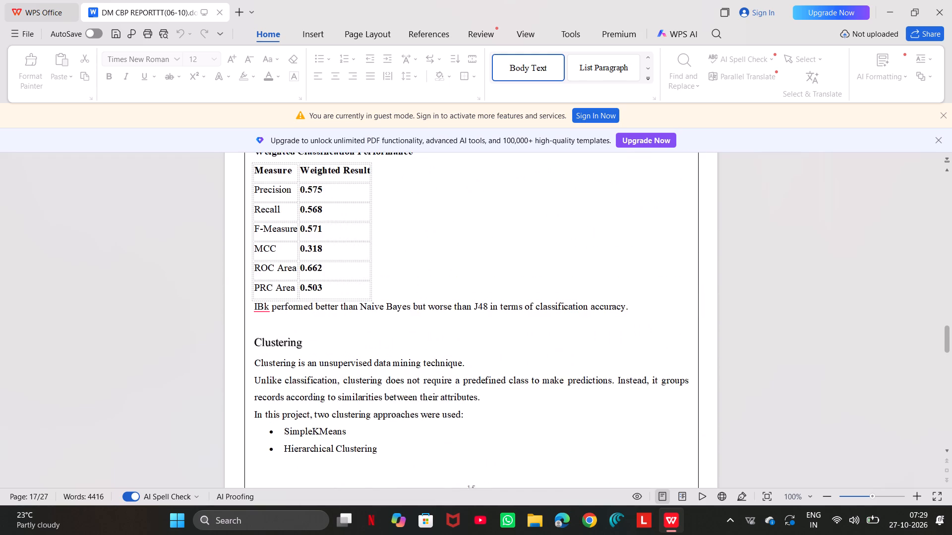
{"action": "scroll", "coordinate": [716, 243], "scroll_direction": "up", "scroll_amount": 11}
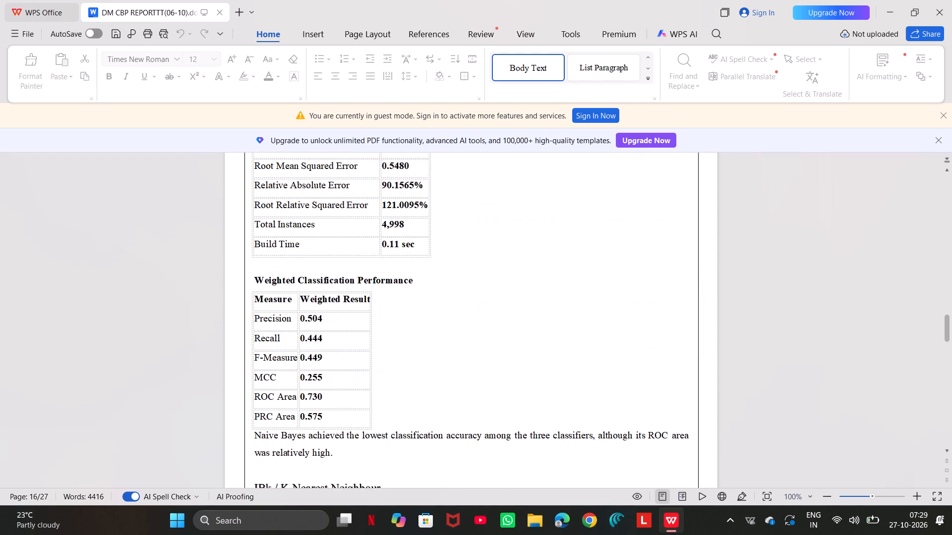
{"action": "scroll", "coordinate": [716, 243], "scroll_direction": "up", "scroll_amount": 11}
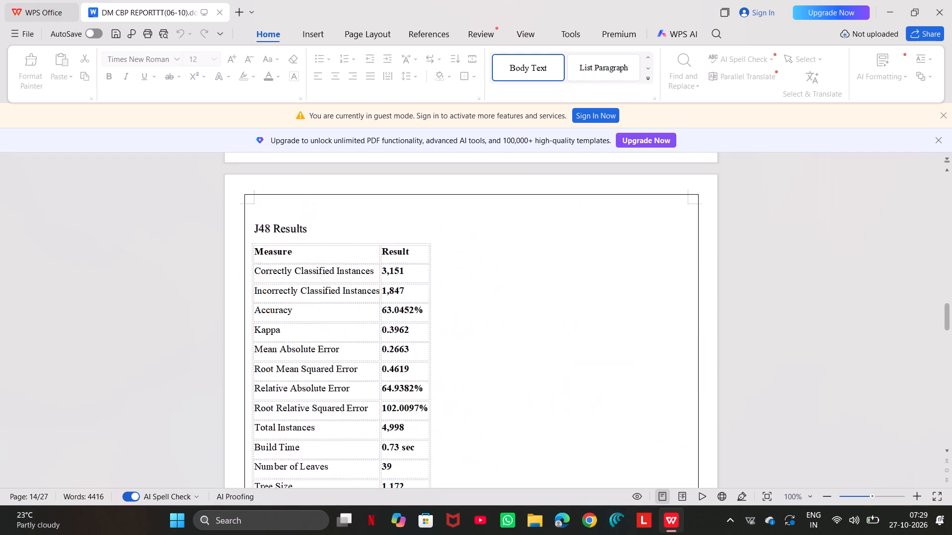
Go back through the preprocessing, dataset and introduction sections to the report's title page.
{"action": "scroll", "coordinate": [716, 243], "scroll_direction": "up", "scroll_amount": 9}
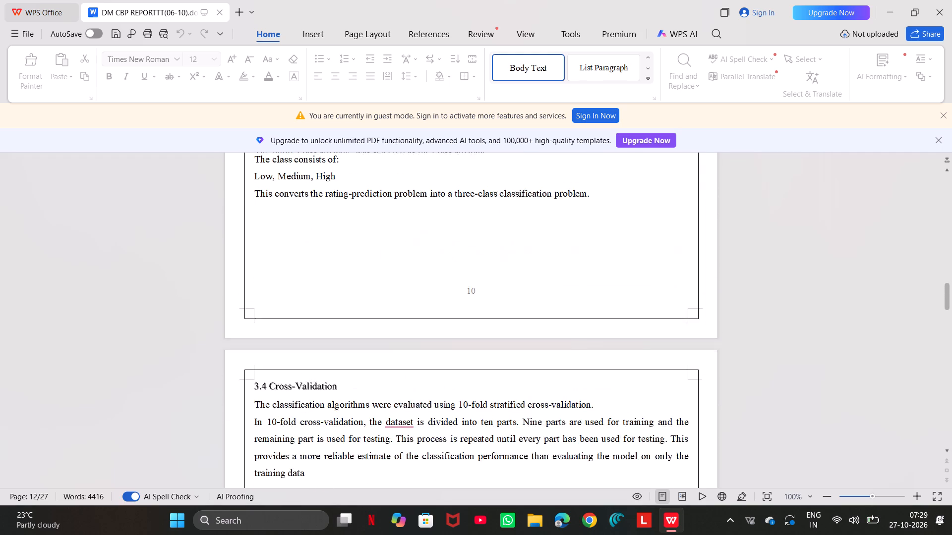
{"action": "scroll", "coordinate": [716, 243], "scroll_direction": "up", "scroll_amount": 9}
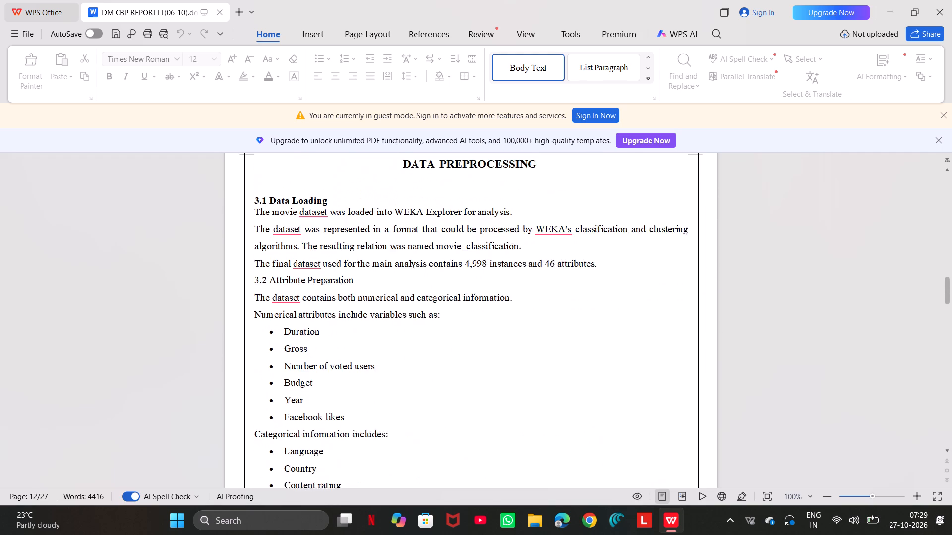
{"action": "scroll", "coordinate": [716, 243], "scroll_direction": "up", "scroll_amount": 16}
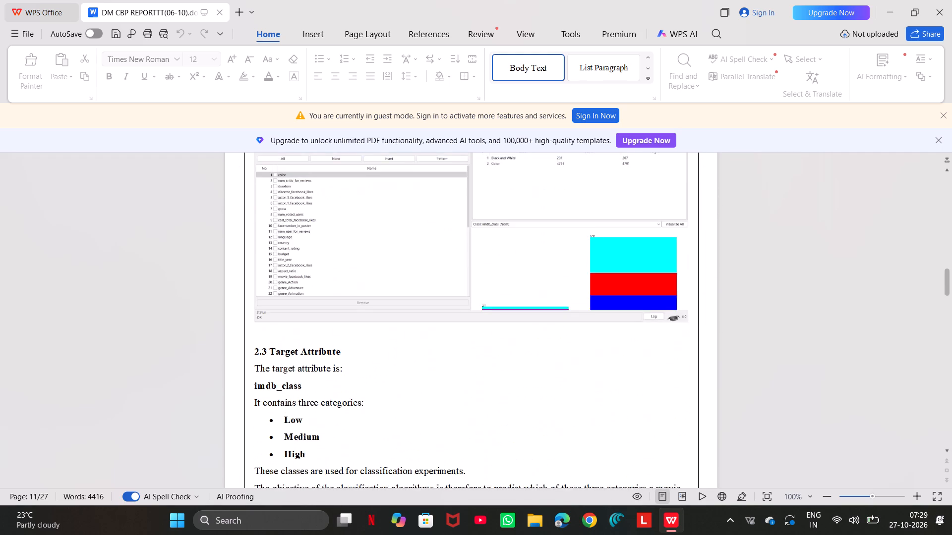
{"action": "scroll", "coordinate": [716, 243], "scroll_direction": "up", "scroll_amount": 18}
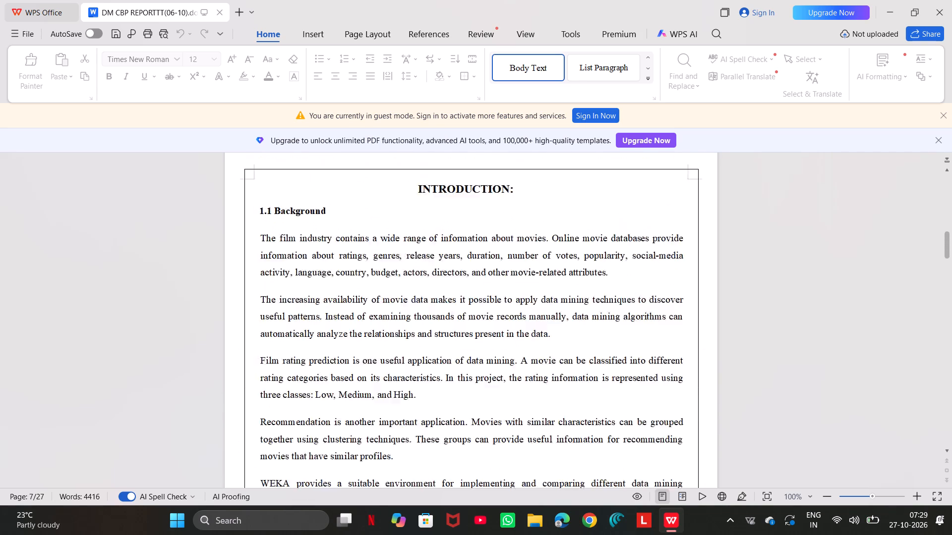
{"action": "scroll", "coordinate": [716, 243], "scroll_direction": "up", "scroll_amount": 19}
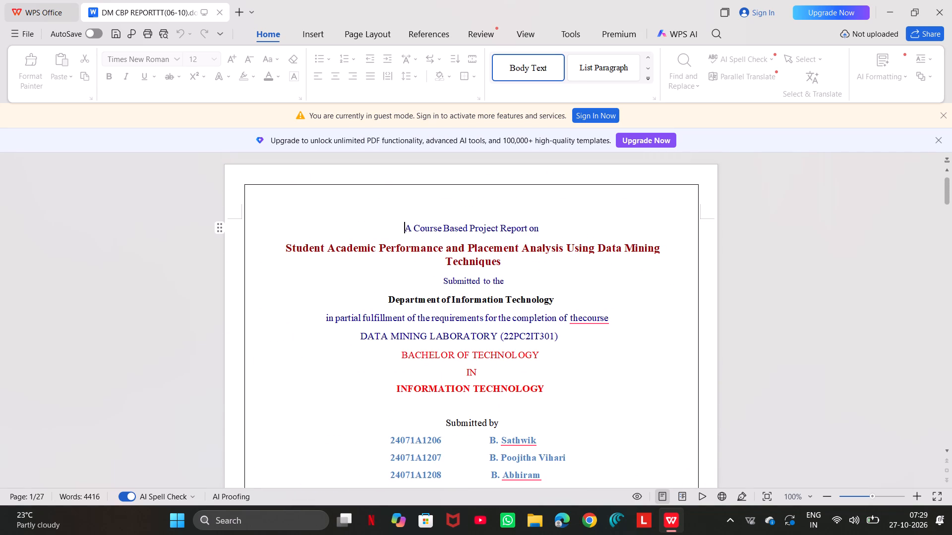
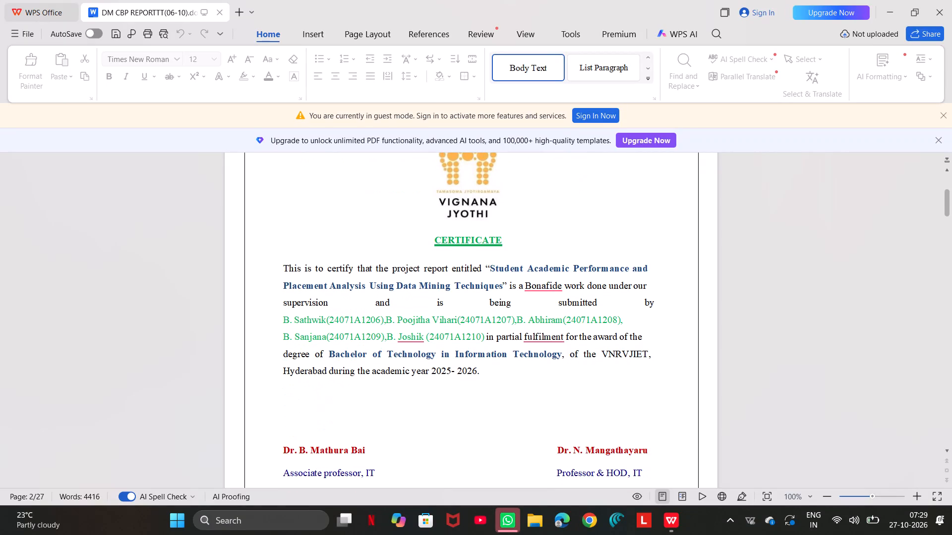
Replace the wide gaps in "supervision and is being submitted by" in the certificate paragraph with single spaces.
{"action": "left_click", "coordinate": [375, 300]}
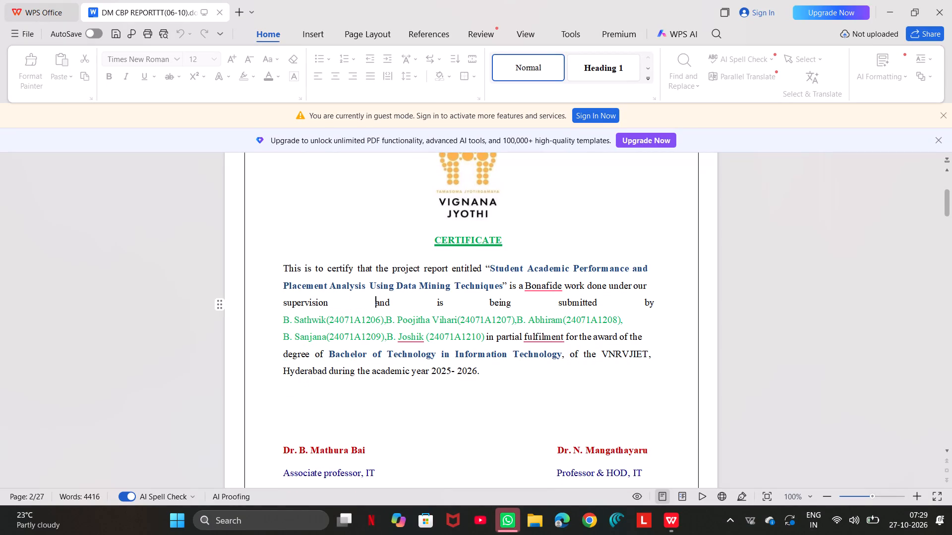
{"action": "key", "text": "BackSpace"}
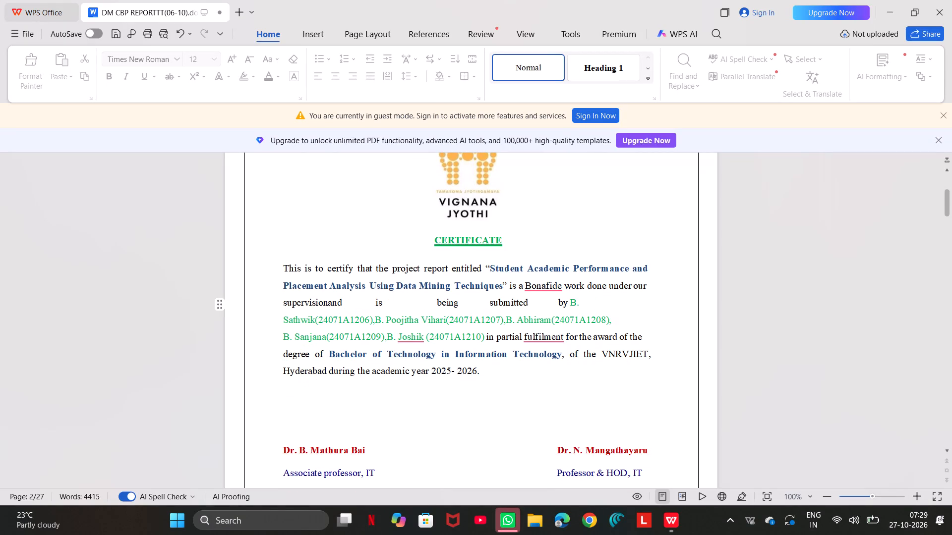
{"action": "key", "text": "space"}
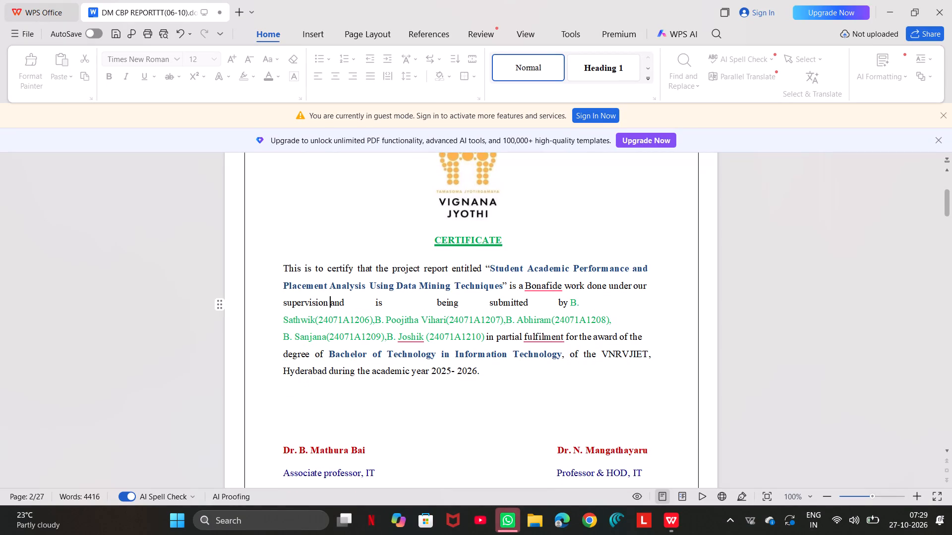
{"action": "right_click", "coordinate": [373, 302]}
{"action": "left_click", "coordinate": [373, 302]}
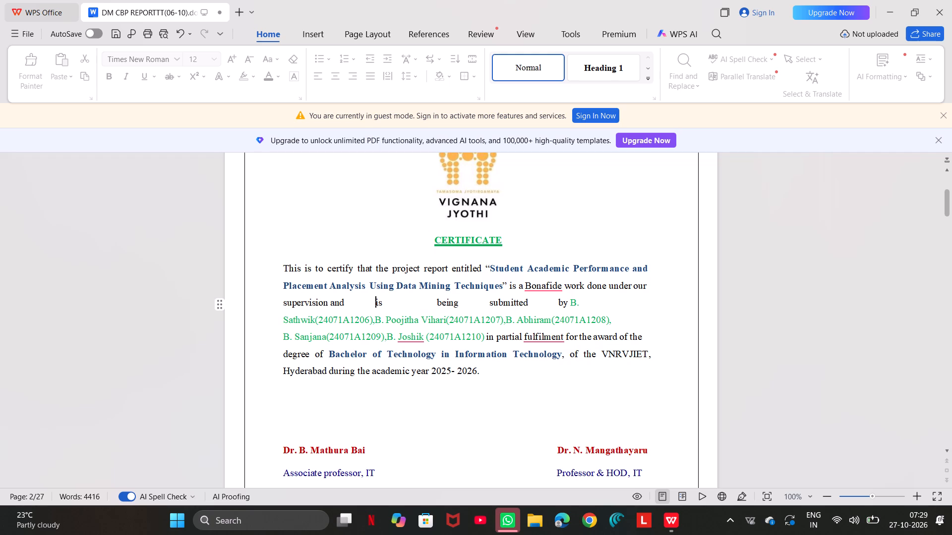
{"action": "key", "text": "BackSpace"}
{"action": "key", "text": "space"}
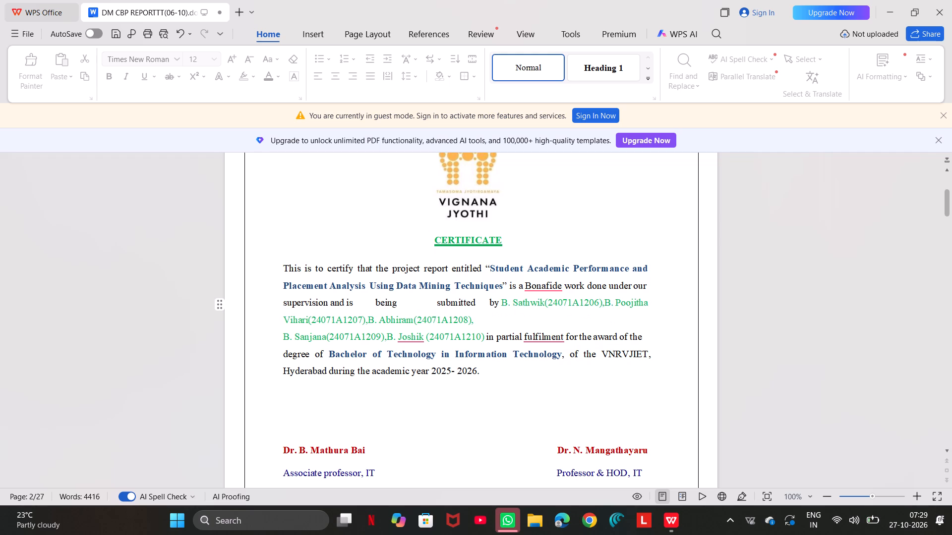
{"action": "left_click", "coordinate": [372, 302]}
{"action": "key", "text": "BackSpace"}
{"action": "key", "text": "space"}
{"action": "left_click", "coordinate": [438, 301]}
{"action": "key", "text": "BackSpace"}
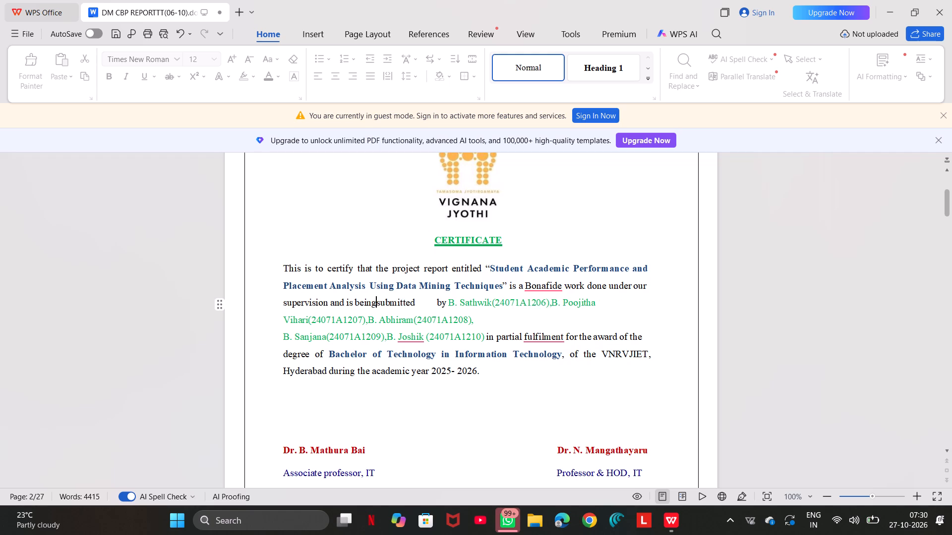
{"action": "key", "text": "space"}
{"action": "left_click", "coordinate": [437, 306]}
{"action": "key", "text": "BackSpace"}
{"action": "key", "text": "space"}
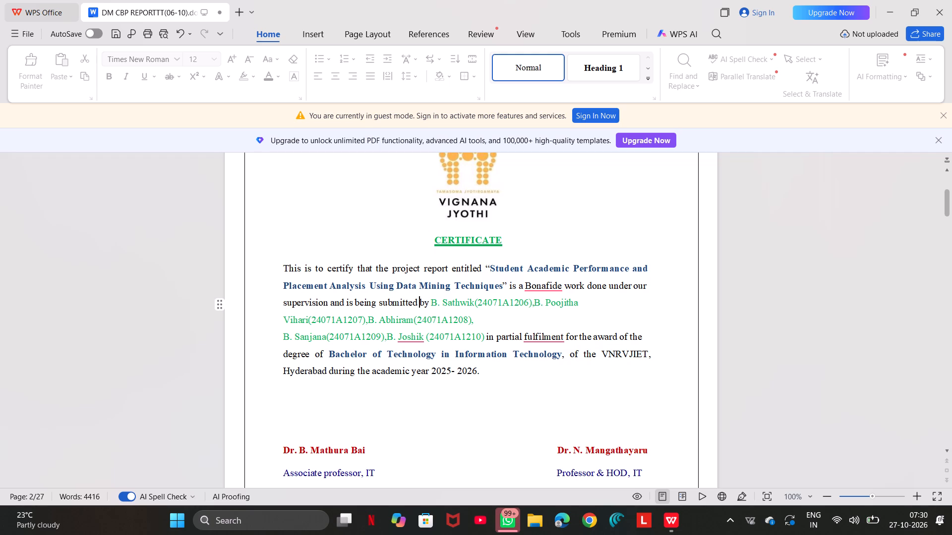
Join the certificate's second line of student names and roll numbers to the preceding line by removing the break.
{"action": "left_click", "coordinate": [281, 338]}
{"action": "key", "text": "BackSpace"}
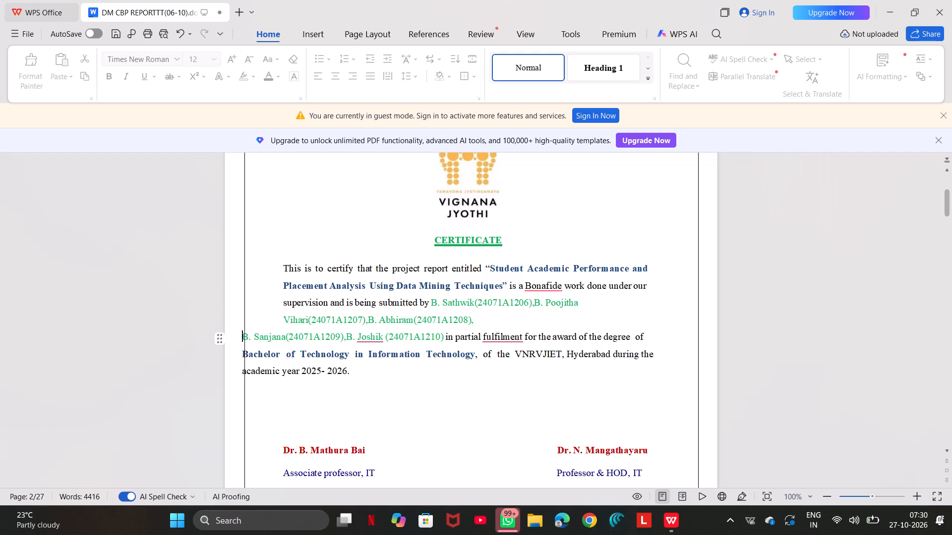
{"action": "key", "text": "BackSpace"}
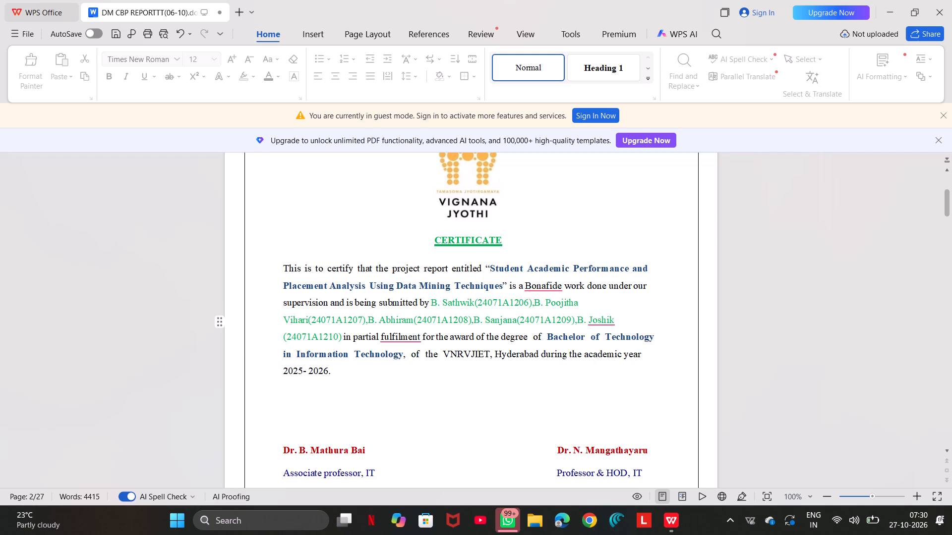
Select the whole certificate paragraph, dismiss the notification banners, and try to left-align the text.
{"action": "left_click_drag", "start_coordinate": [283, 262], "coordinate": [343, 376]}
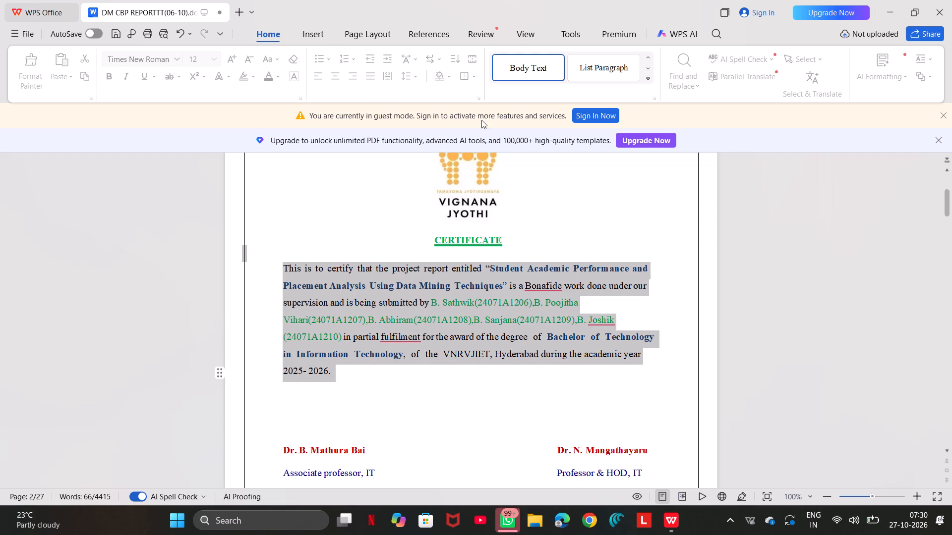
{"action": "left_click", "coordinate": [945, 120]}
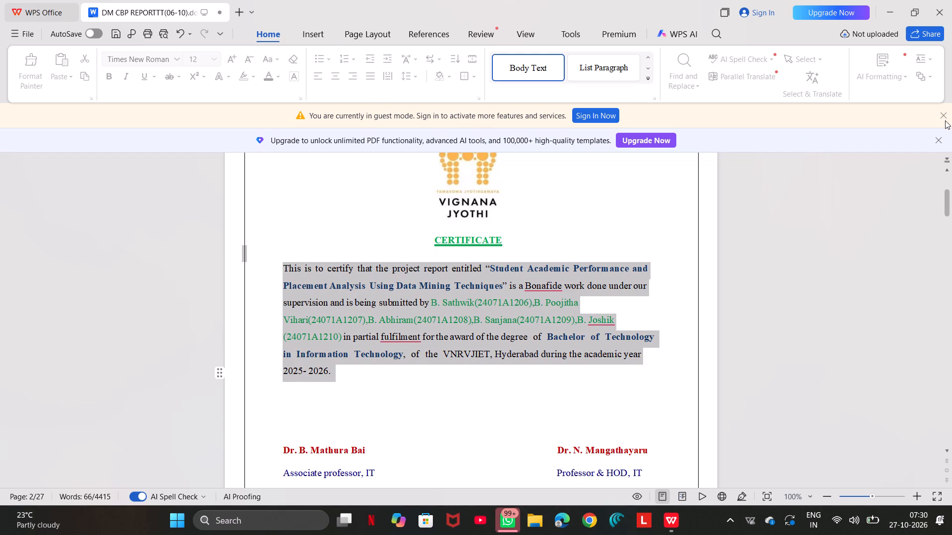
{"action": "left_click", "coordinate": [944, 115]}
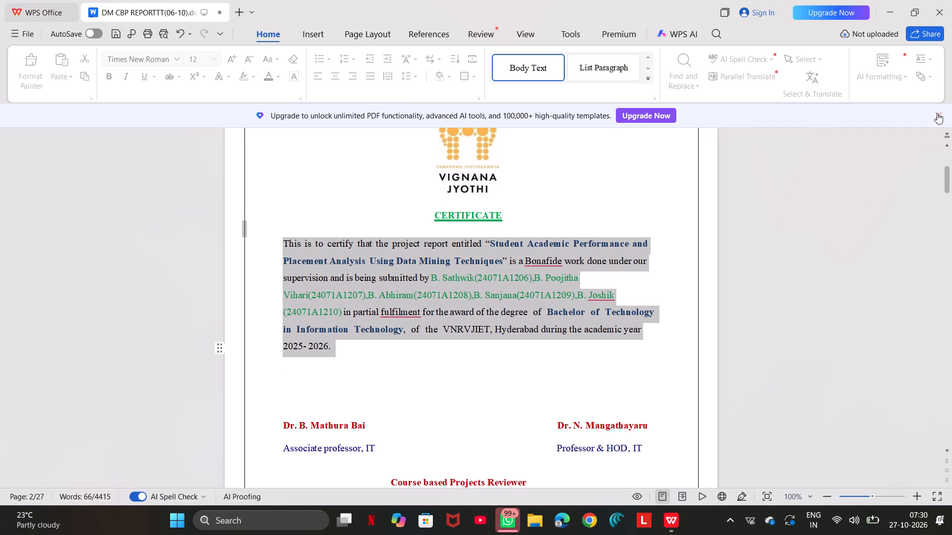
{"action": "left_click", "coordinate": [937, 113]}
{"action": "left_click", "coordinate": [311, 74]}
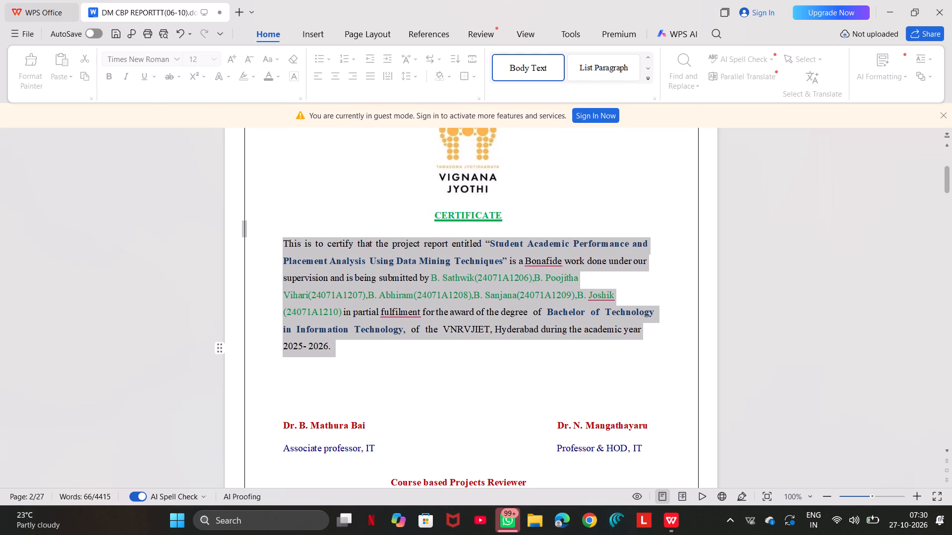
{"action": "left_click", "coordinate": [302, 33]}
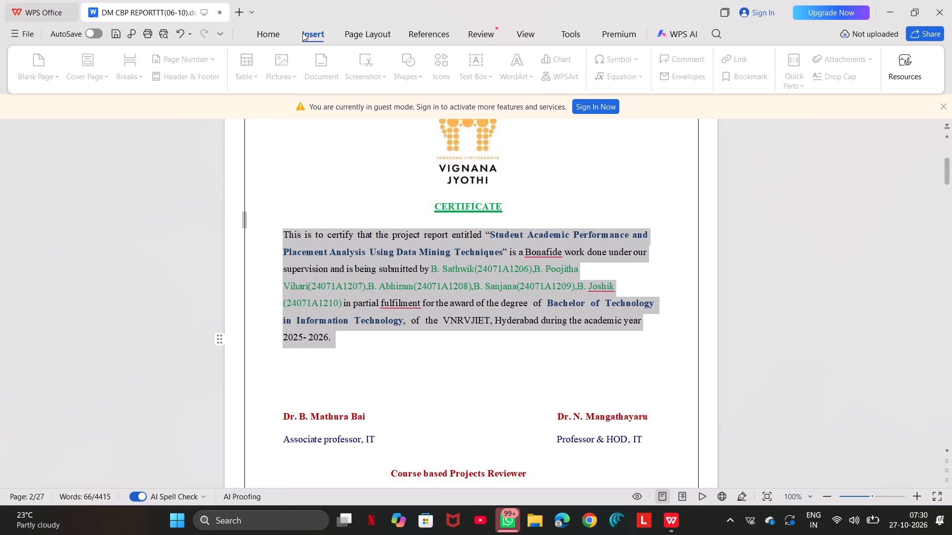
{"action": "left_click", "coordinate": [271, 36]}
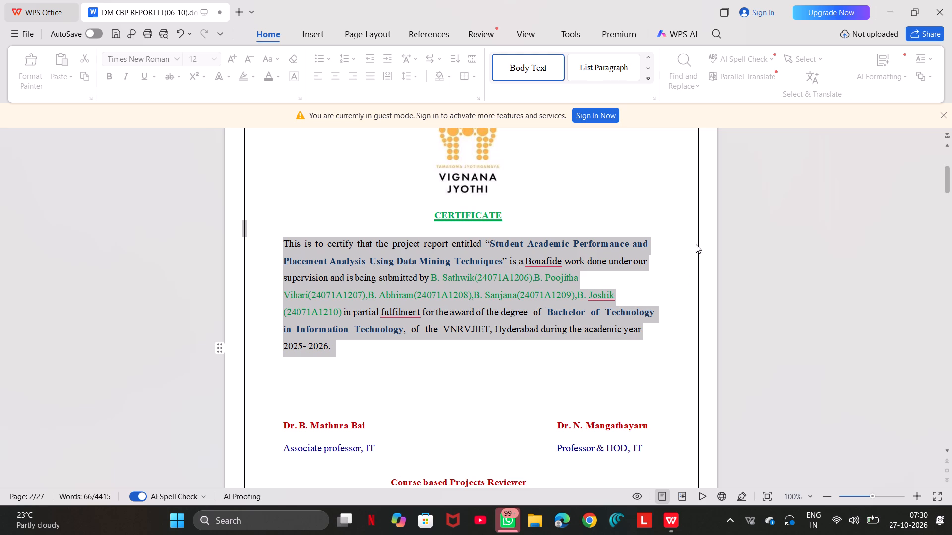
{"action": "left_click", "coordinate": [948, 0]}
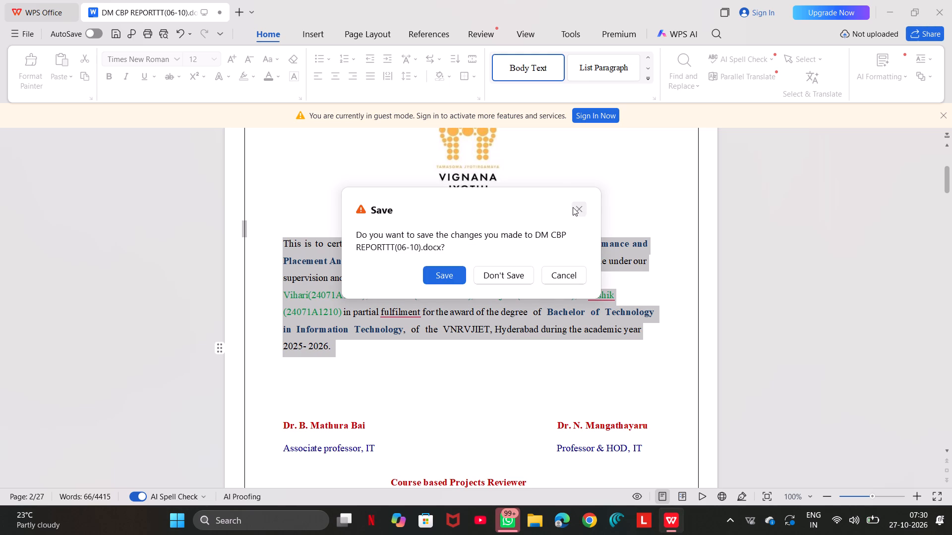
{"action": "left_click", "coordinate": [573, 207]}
Switch to Microsoft Word, open the recent document DM CBP REPORTTT(06-10), and maximize its window.
{"action": "left_click", "coordinate": [232, 525]}
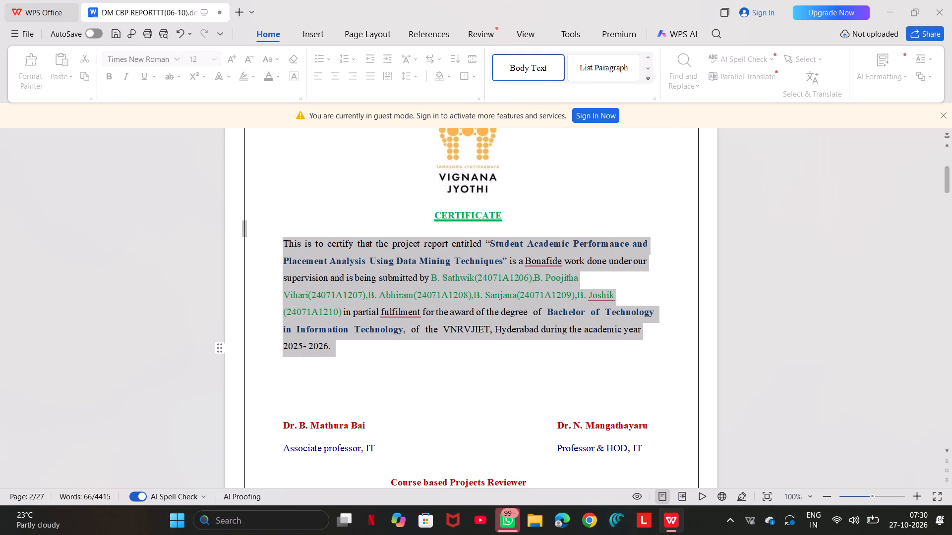
{"action": "left_click", "coordinate": [268, 102]}
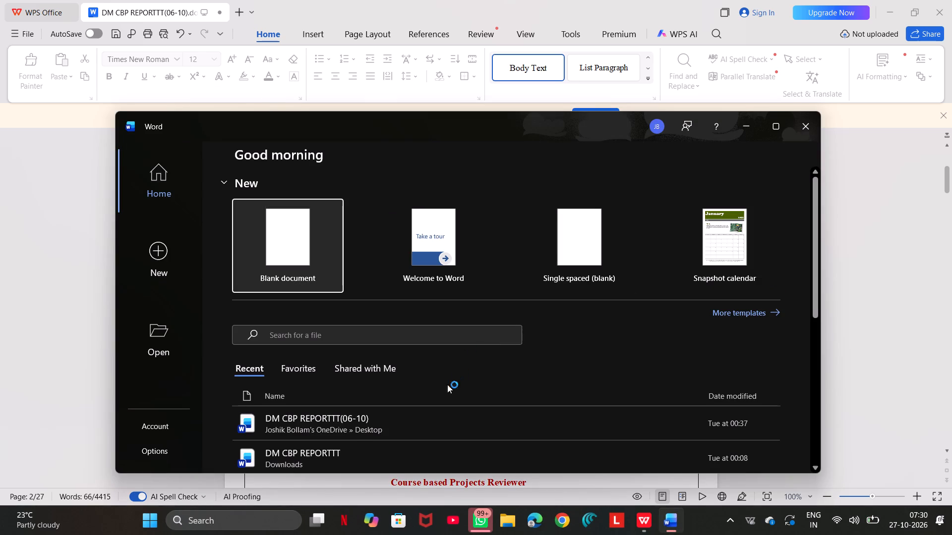
{"action": "left_click", "coordinate": [431, 416]}
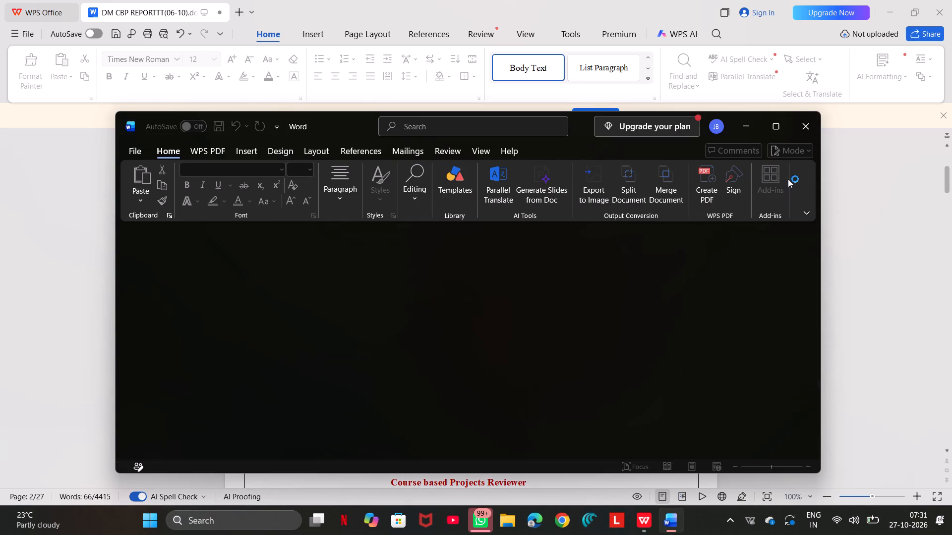
{"action": "left_click", "coordinate": [771, 122]}
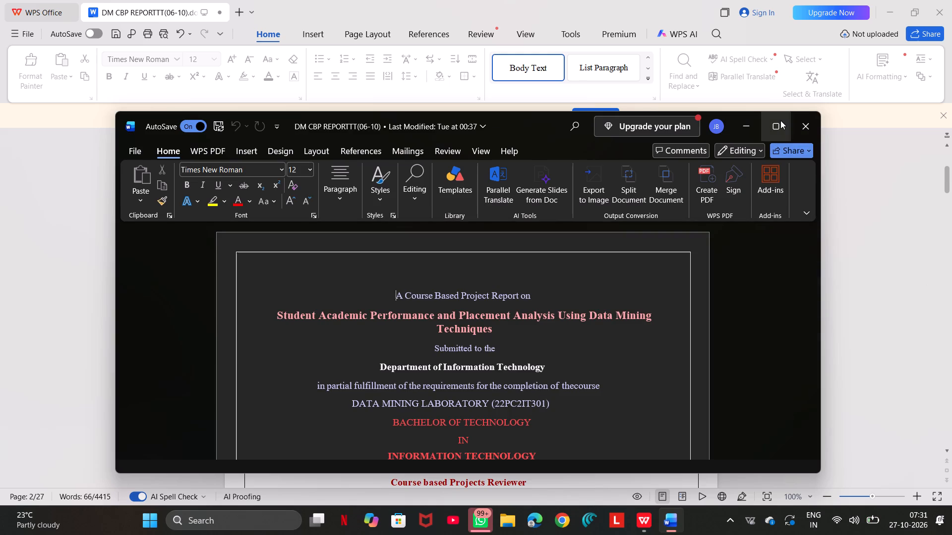
{"action": "left_click", "coordinate": [780, 120]}
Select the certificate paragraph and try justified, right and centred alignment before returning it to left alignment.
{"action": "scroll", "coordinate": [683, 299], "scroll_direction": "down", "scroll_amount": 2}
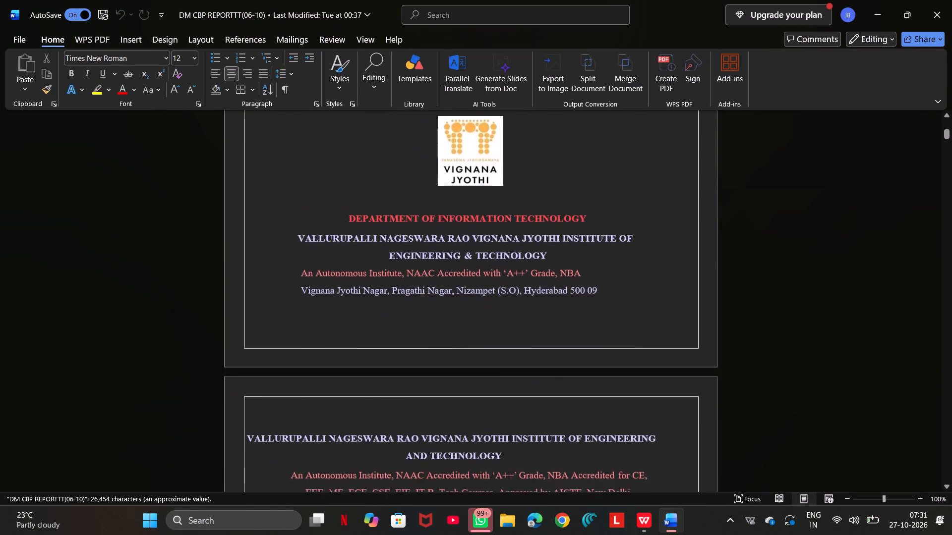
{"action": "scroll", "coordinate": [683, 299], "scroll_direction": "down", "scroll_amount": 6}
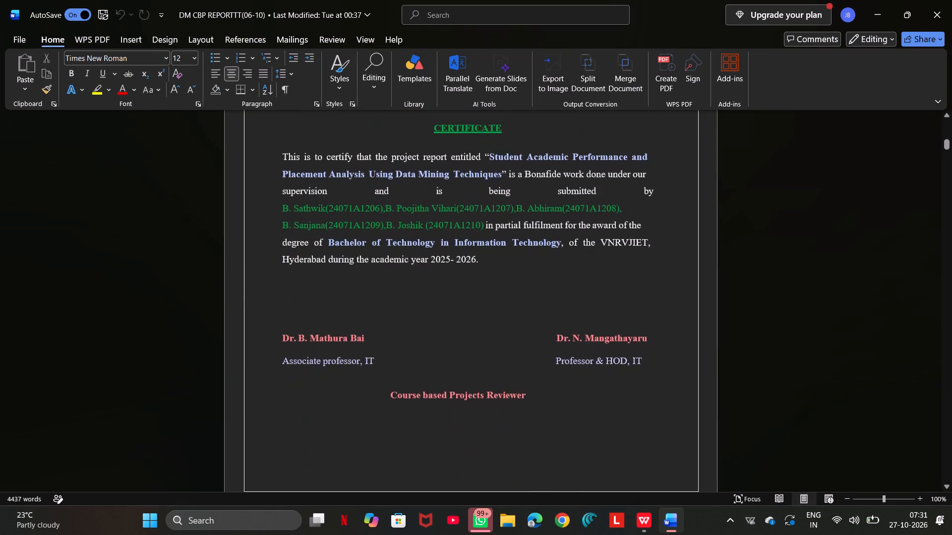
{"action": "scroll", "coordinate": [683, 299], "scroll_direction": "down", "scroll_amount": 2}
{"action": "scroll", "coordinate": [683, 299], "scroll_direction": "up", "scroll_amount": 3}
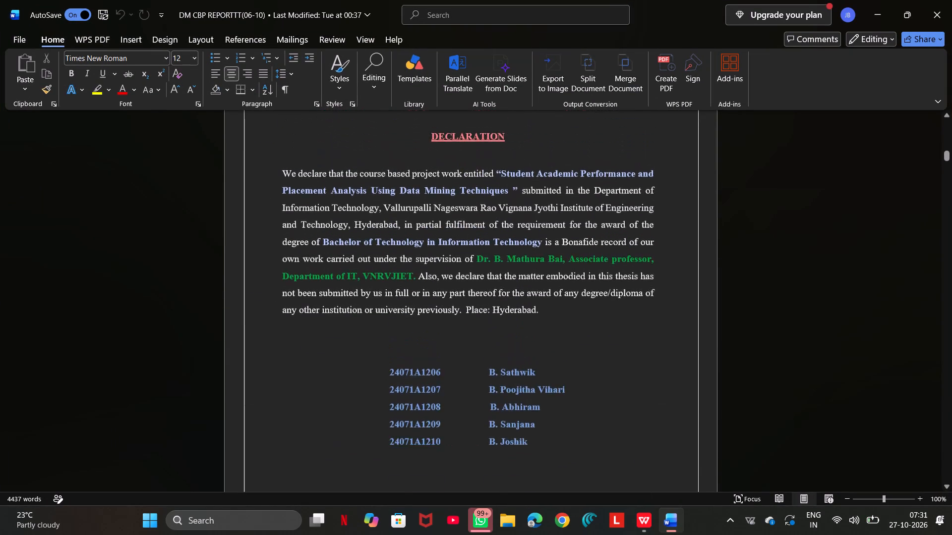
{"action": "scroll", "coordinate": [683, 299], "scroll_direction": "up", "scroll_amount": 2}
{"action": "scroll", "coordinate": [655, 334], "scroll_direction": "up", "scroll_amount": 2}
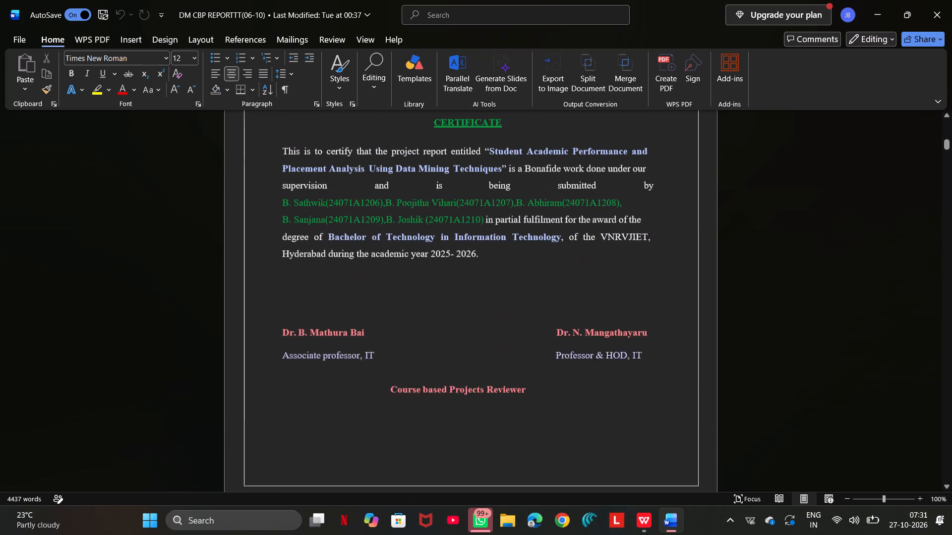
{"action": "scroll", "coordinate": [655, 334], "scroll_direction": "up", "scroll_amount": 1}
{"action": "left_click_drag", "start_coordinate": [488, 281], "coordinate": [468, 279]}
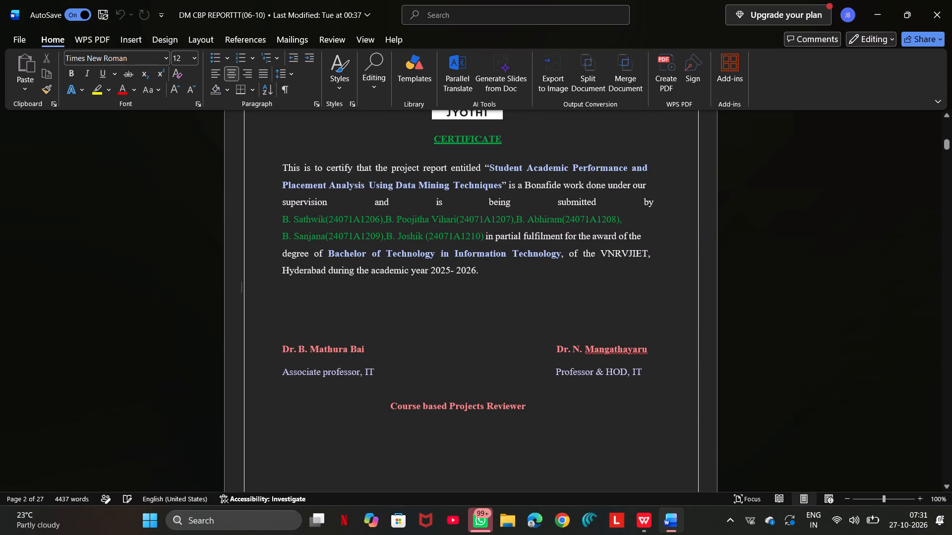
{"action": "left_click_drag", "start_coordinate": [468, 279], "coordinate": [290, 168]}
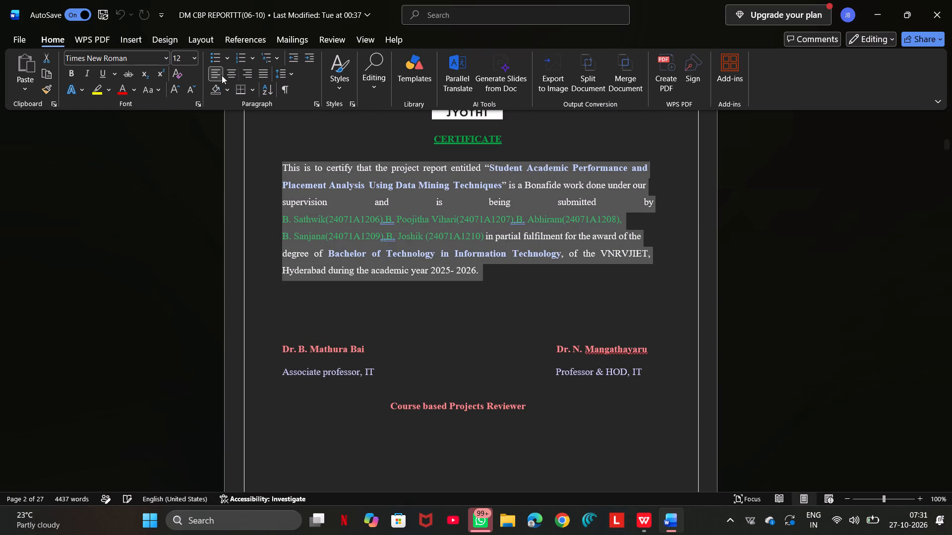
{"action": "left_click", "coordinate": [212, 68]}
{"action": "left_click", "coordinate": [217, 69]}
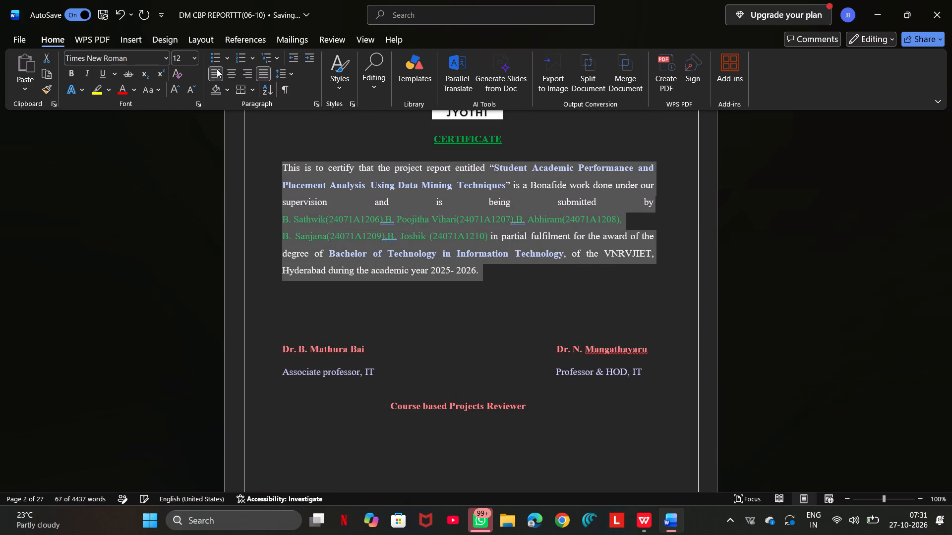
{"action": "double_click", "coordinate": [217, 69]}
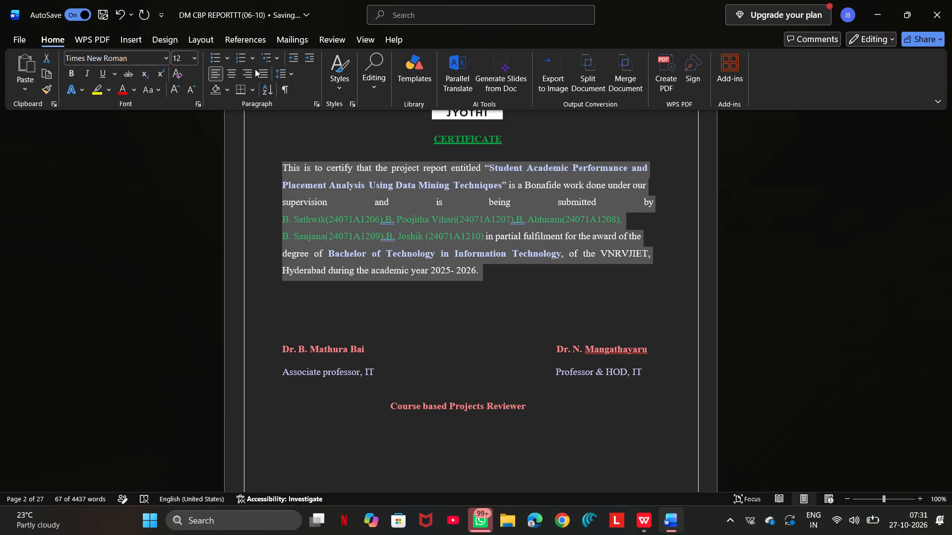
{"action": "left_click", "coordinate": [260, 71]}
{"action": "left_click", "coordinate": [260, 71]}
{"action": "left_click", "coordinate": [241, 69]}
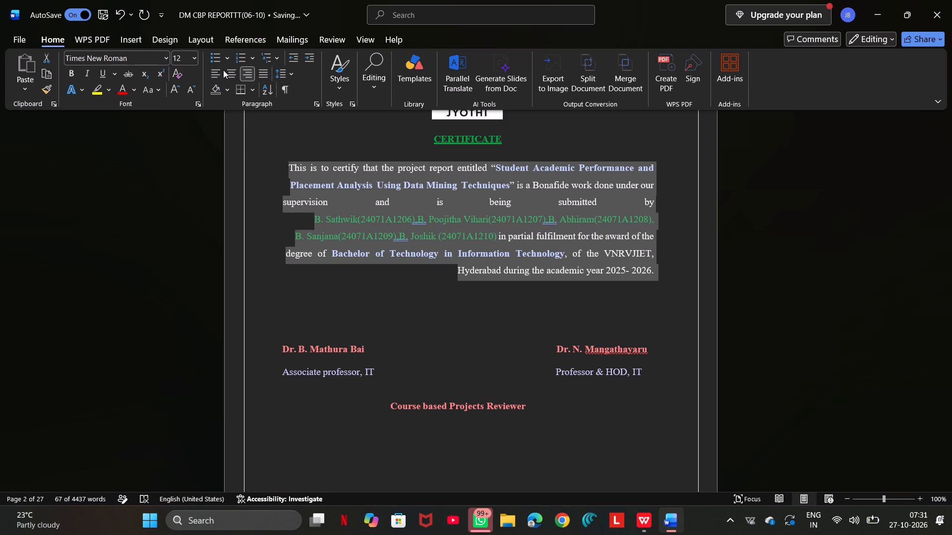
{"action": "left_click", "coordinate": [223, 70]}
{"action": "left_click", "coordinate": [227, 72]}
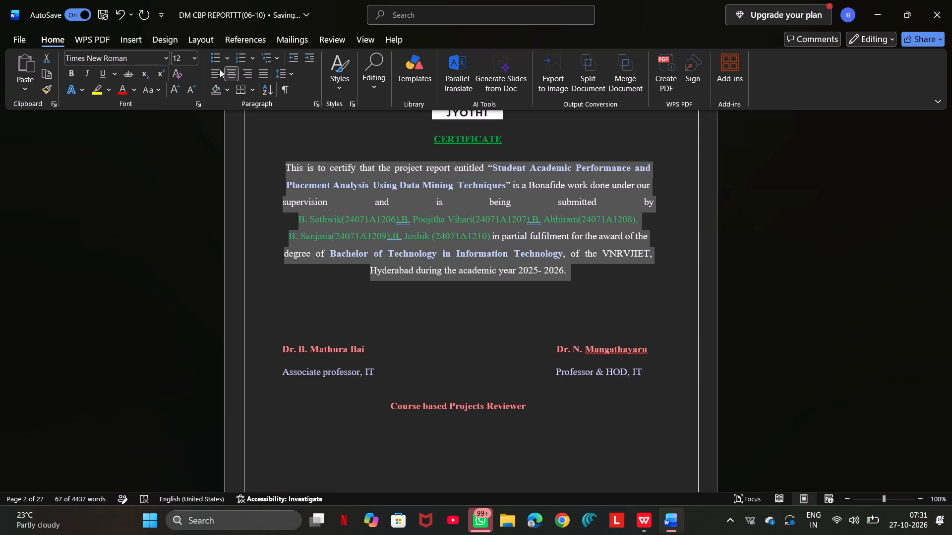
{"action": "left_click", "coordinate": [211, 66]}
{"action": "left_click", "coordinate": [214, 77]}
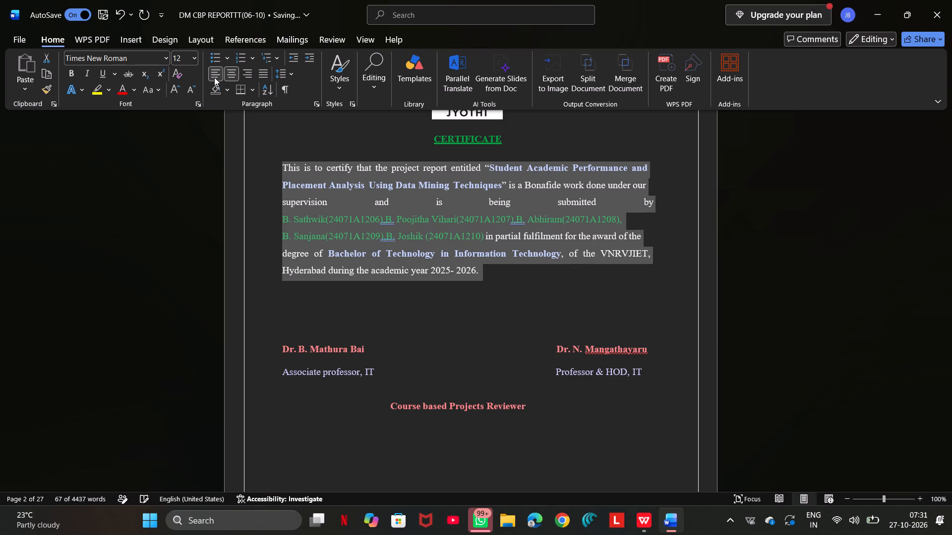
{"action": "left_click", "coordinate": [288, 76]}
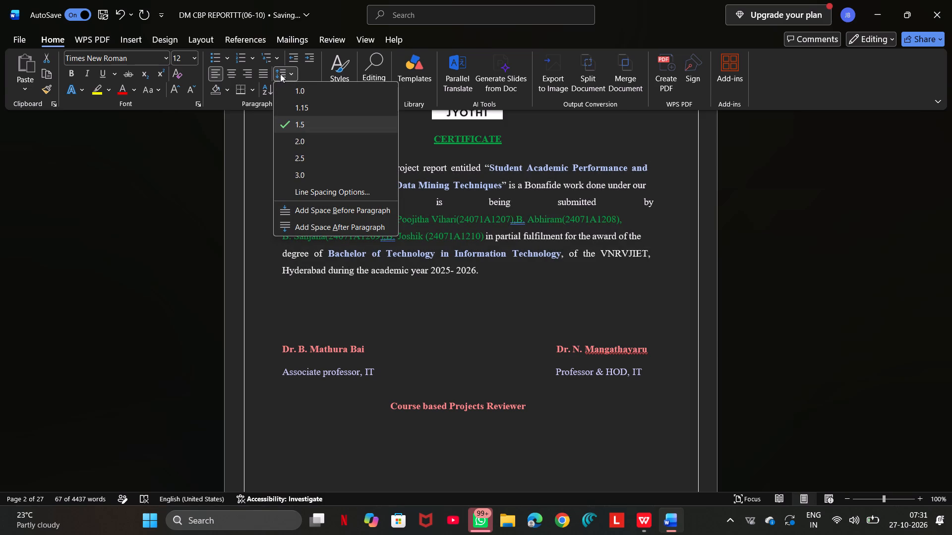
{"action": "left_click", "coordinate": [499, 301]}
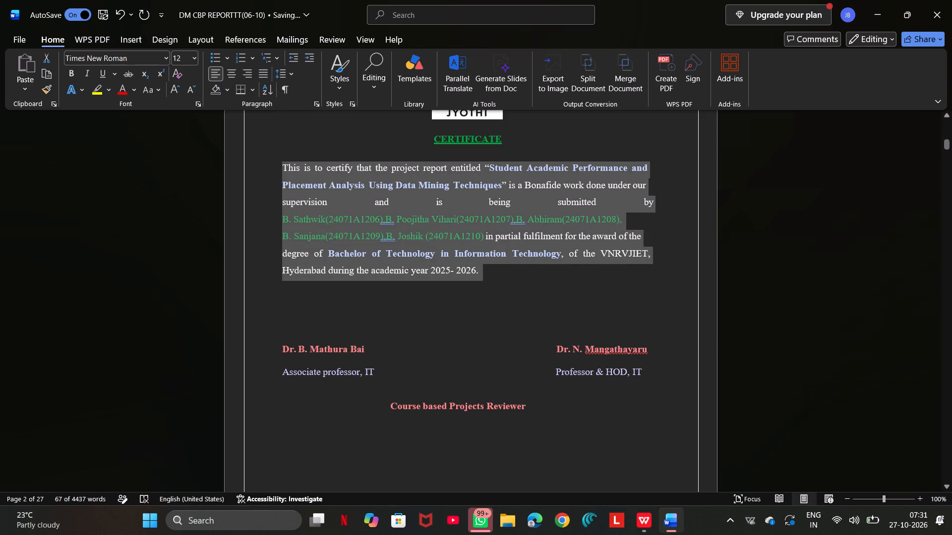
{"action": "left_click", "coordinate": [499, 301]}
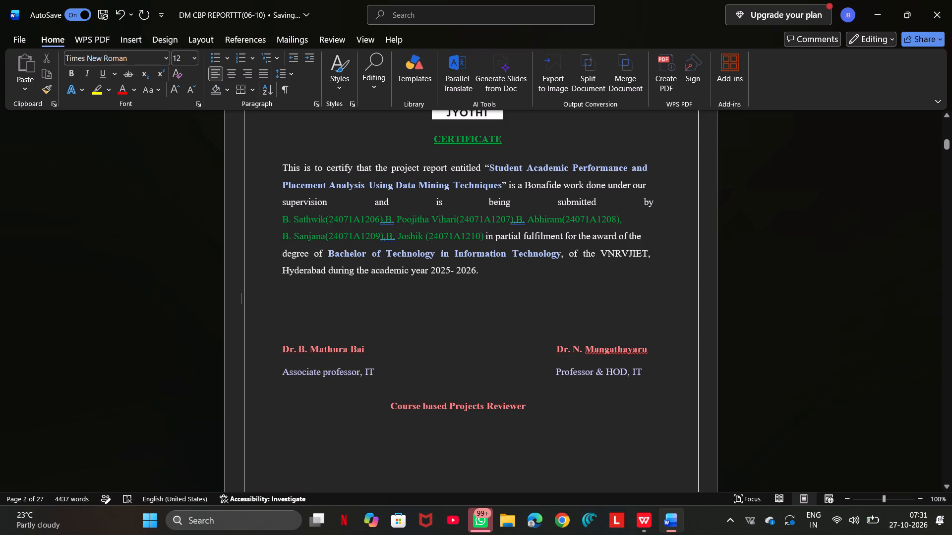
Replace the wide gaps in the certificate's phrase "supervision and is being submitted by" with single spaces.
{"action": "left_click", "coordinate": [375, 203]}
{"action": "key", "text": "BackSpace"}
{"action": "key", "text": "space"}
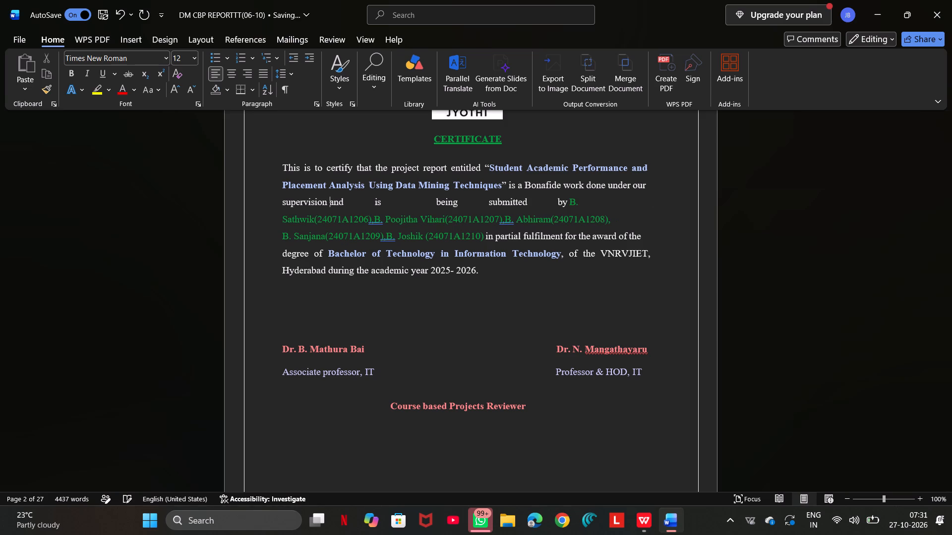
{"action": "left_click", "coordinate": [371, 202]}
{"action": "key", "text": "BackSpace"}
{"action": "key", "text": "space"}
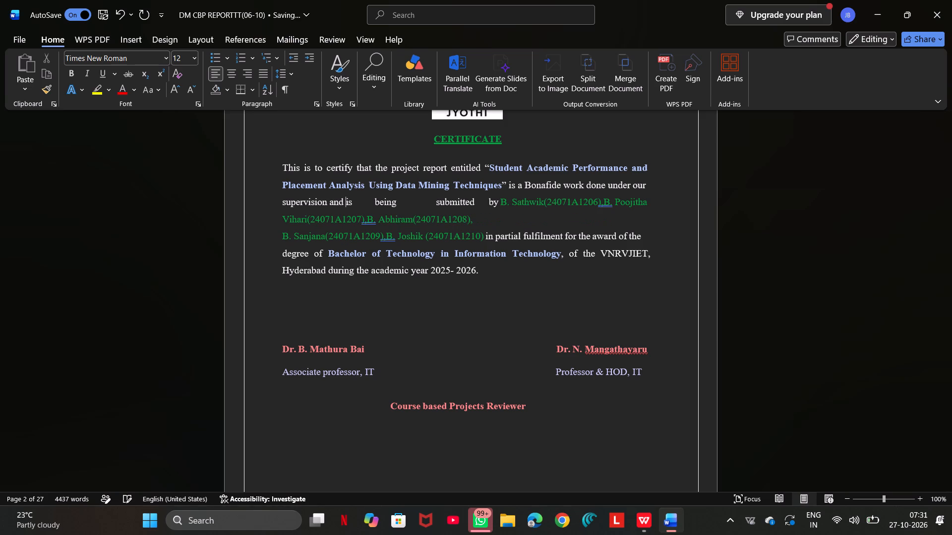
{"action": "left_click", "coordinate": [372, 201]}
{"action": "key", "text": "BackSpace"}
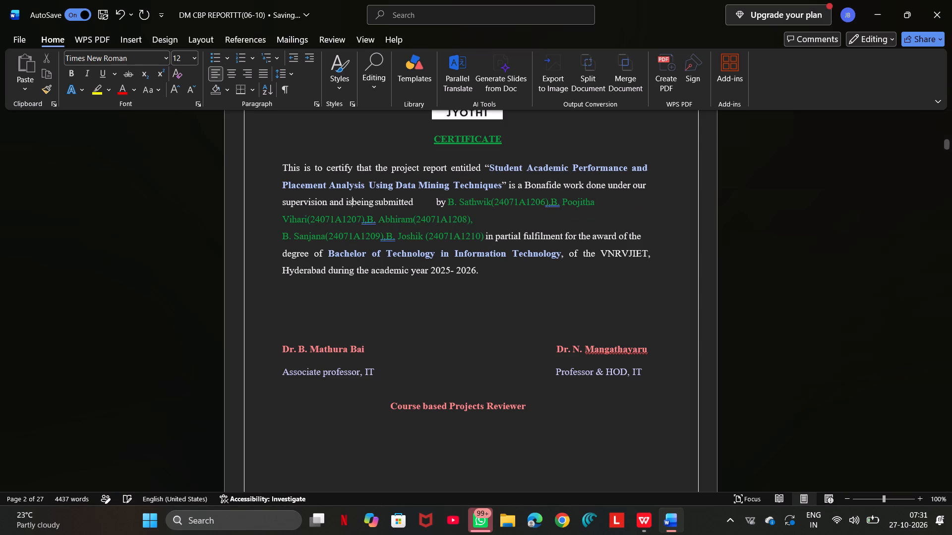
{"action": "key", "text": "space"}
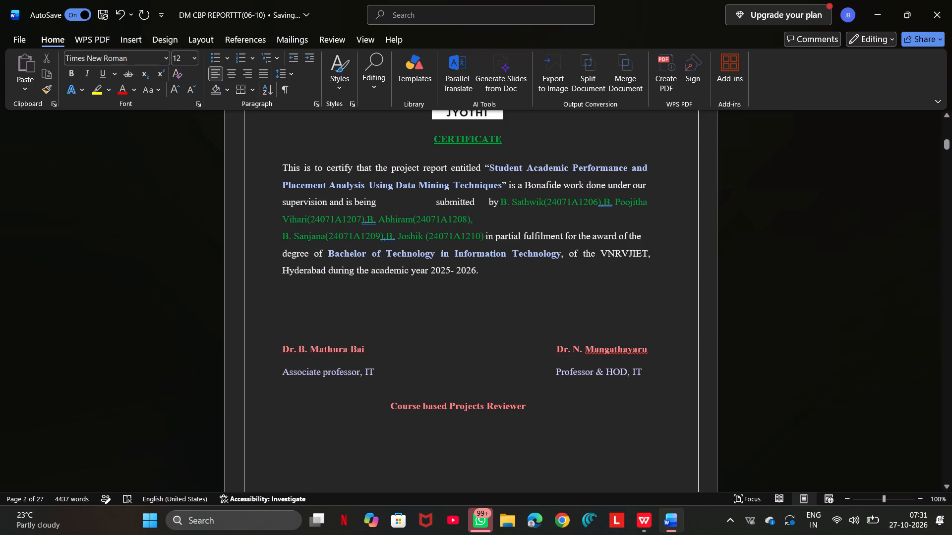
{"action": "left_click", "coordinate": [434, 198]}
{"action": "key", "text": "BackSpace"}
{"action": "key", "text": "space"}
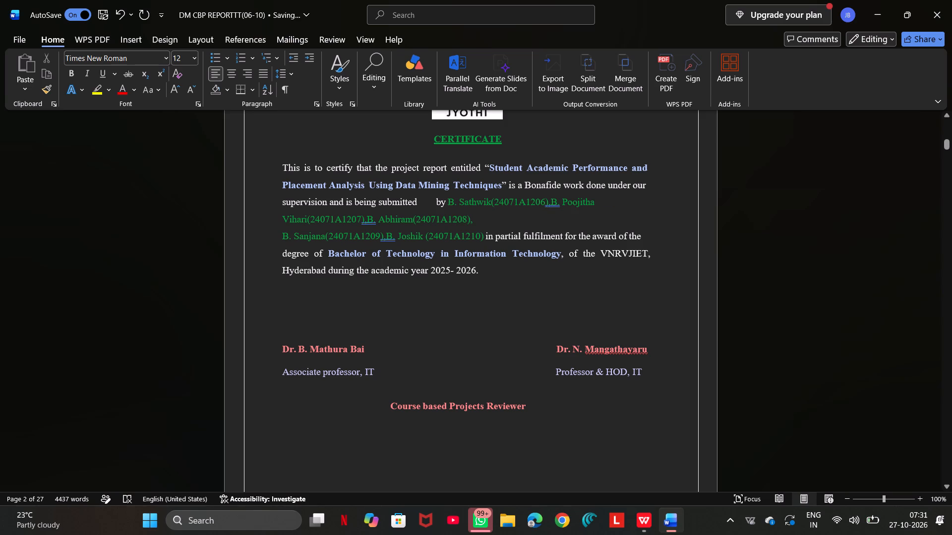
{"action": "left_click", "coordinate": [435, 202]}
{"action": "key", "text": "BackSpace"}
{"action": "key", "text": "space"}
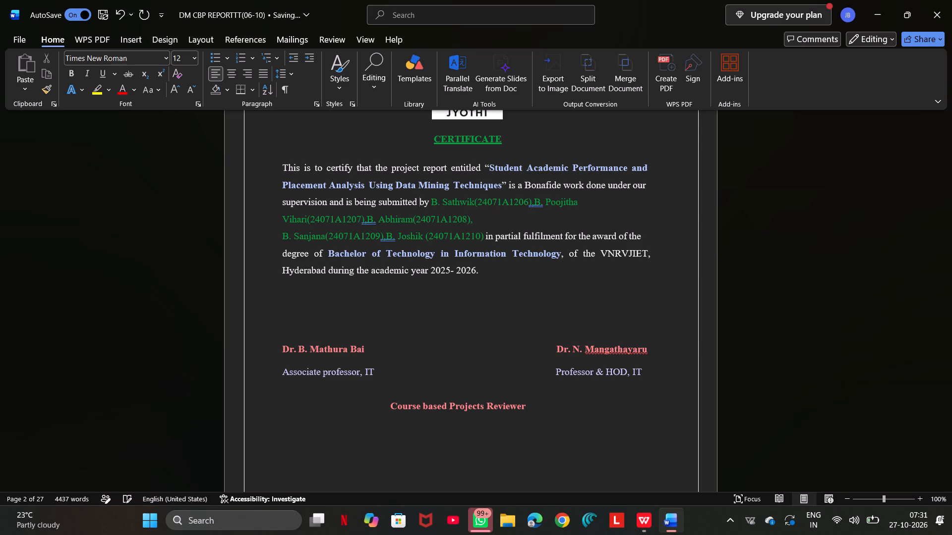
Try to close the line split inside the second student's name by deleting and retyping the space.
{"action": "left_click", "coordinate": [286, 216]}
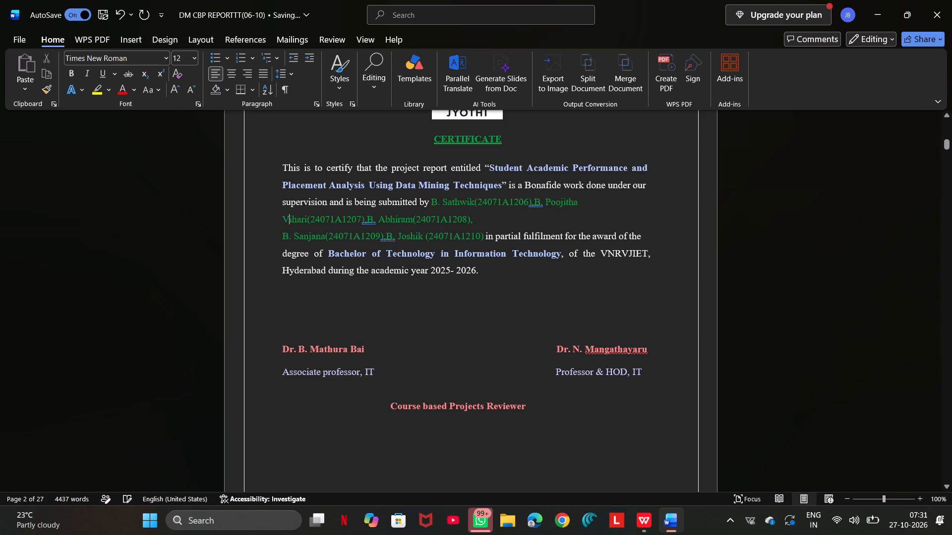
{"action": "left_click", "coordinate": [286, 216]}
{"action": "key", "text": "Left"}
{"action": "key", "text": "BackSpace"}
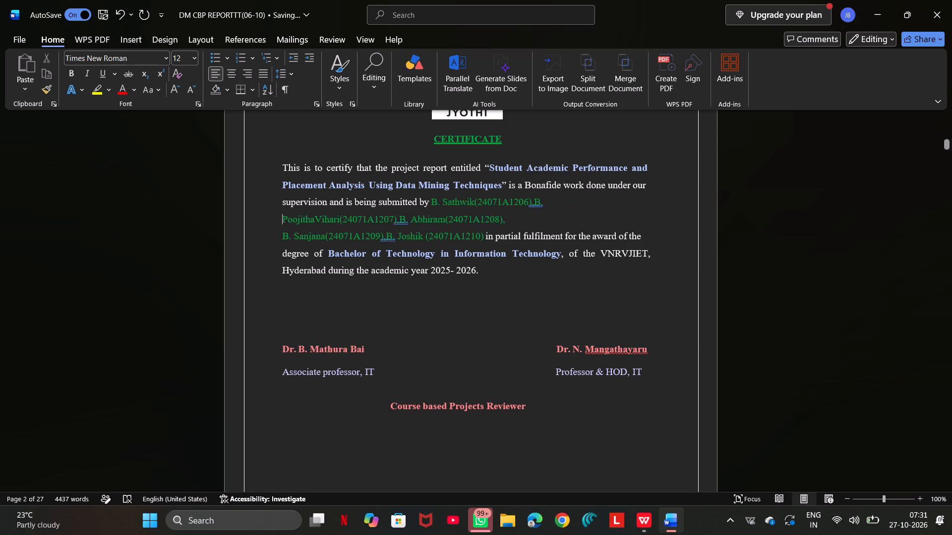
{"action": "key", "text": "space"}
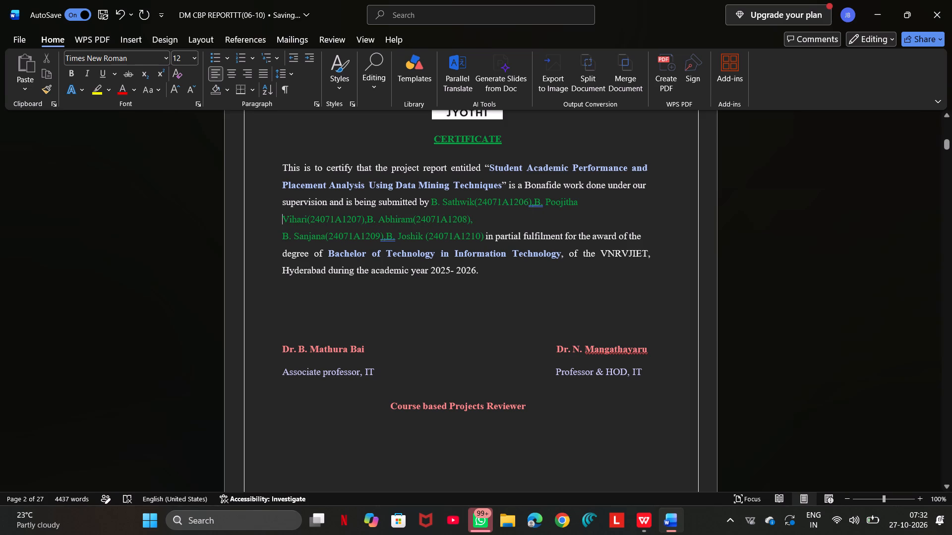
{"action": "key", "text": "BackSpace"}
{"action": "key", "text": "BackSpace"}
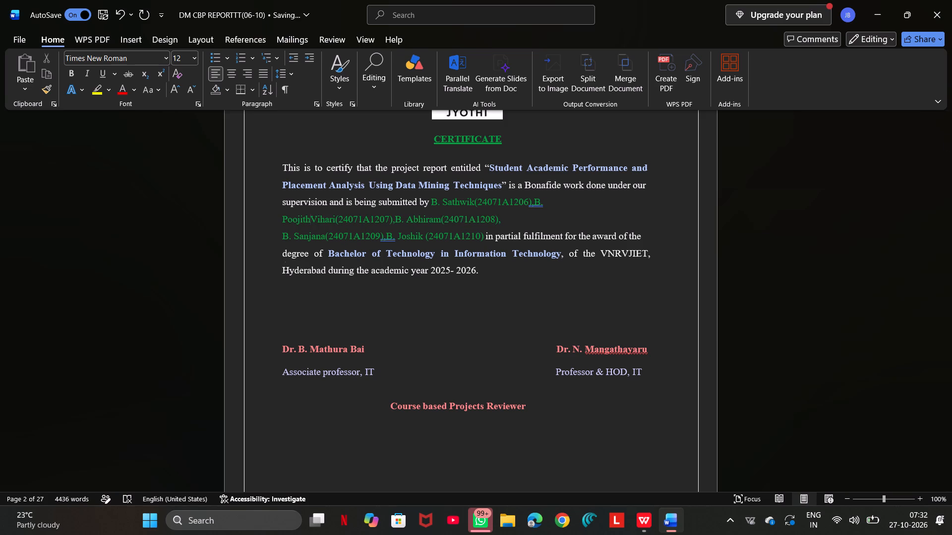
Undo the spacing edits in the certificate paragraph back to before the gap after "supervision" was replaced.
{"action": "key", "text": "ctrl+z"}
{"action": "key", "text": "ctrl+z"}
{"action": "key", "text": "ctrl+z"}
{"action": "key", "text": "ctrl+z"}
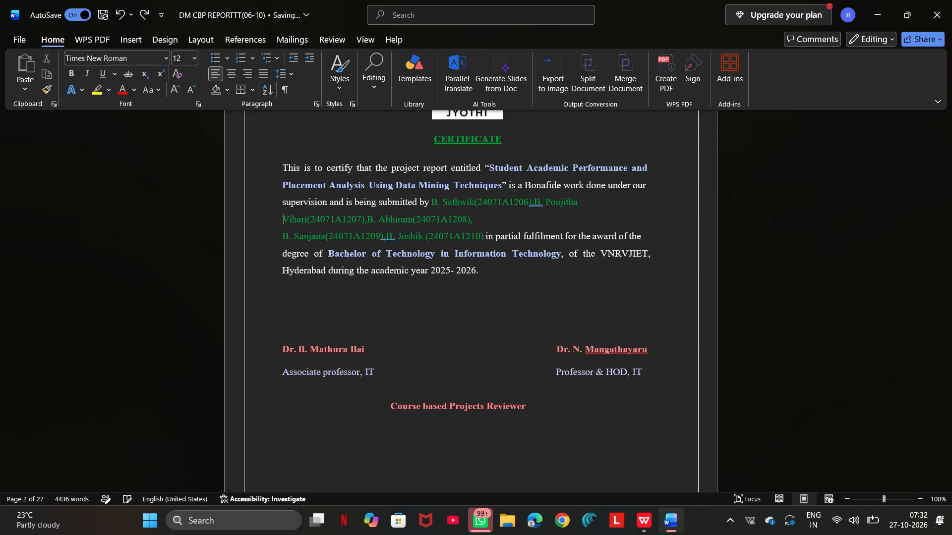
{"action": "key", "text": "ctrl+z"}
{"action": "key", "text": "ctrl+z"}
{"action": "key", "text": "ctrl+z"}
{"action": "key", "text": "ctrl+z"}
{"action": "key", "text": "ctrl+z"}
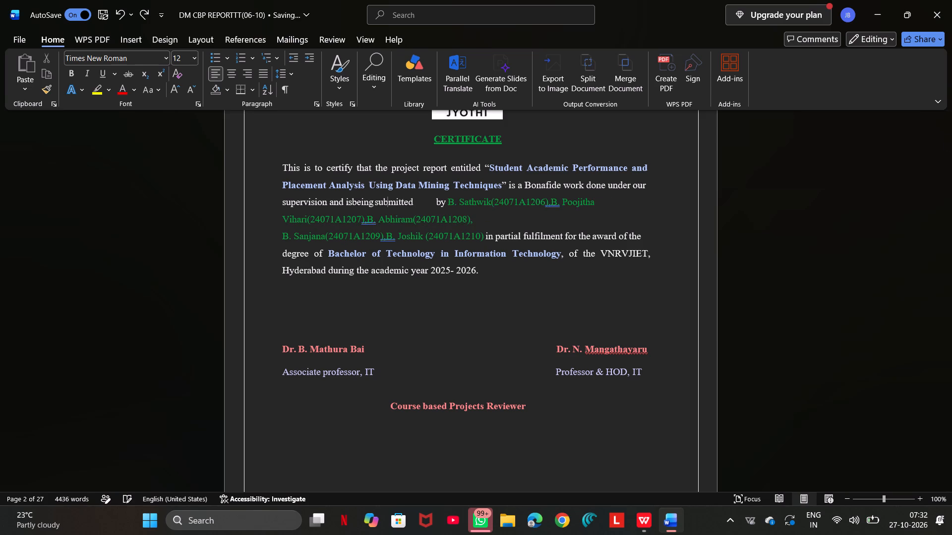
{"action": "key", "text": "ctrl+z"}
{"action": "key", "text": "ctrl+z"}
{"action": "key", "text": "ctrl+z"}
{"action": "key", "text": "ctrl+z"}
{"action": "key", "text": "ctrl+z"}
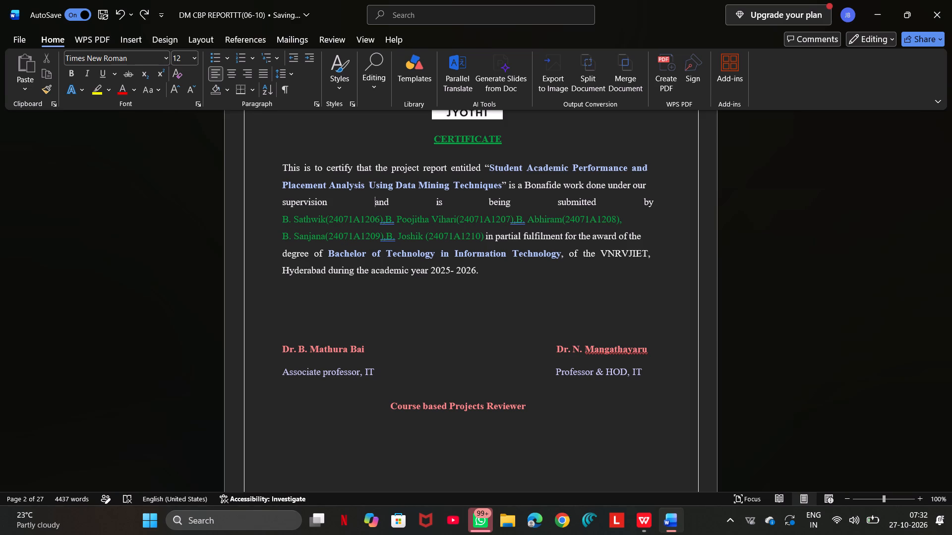
Replace each wide gap between the words of "supervision and is being submitted by" in the certificate with a single space.
{"action": "key", "text": "BackSpace"}
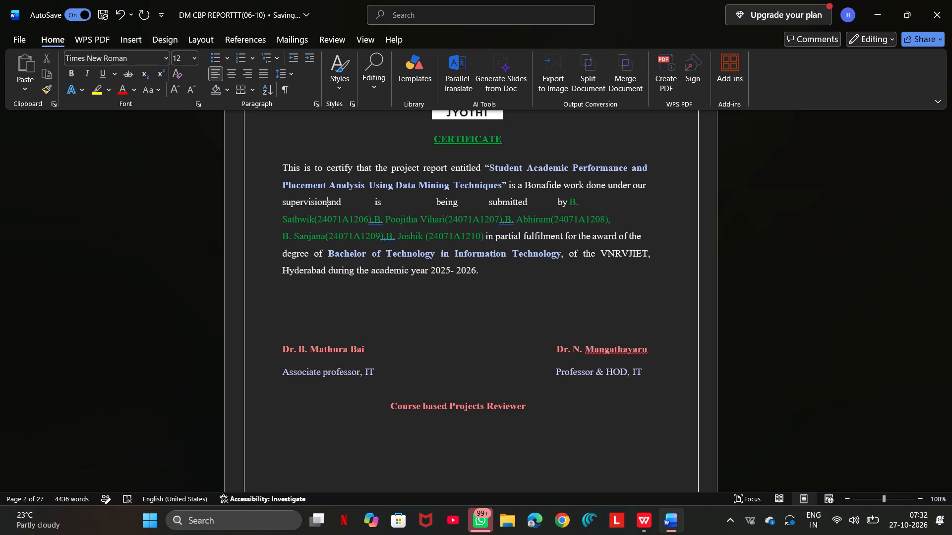
{"action": "key", "text": "space"}
{"action": "left_click", "coordinate": [376, 201]}
{"action": "key", "text": "BackSpace"}
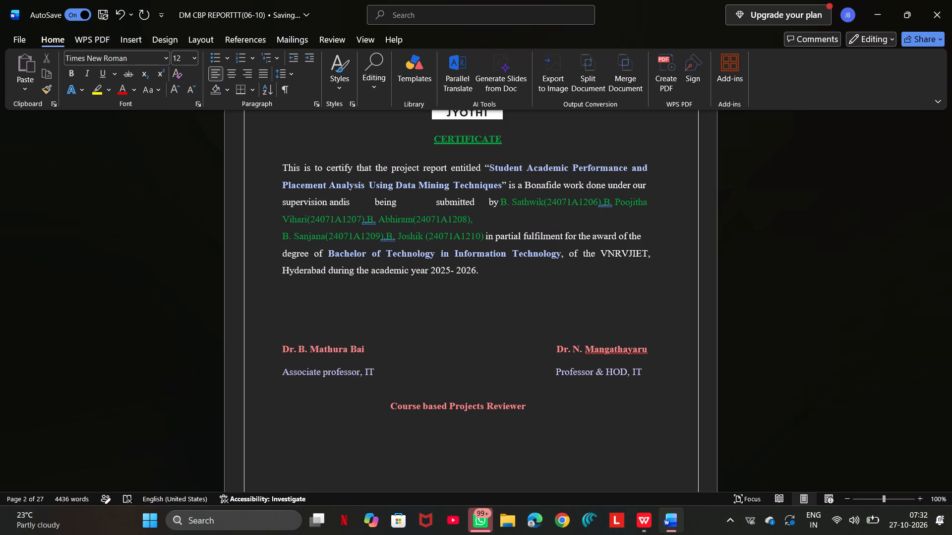
{"action": "key", "text": "space"}
{"action": "left_click", "coordinate": [375, 203]}
{"action": "key", "text": "BackSpace"}
{"action": "key", "text": "space"}
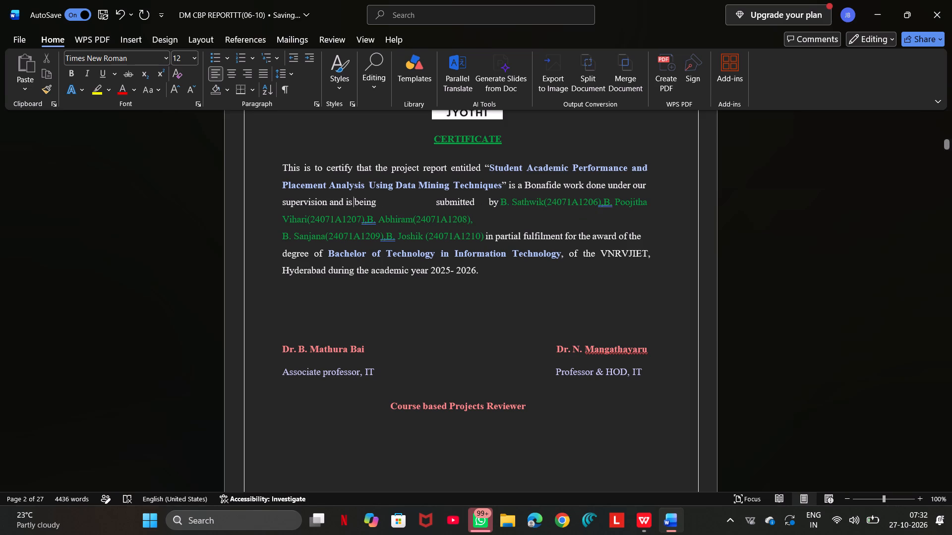
{"action": "left_click", "coordinate": [438, 204]}
{"action": "key", "text": "BackSpace"}
{"action": "key", "text": "space"}
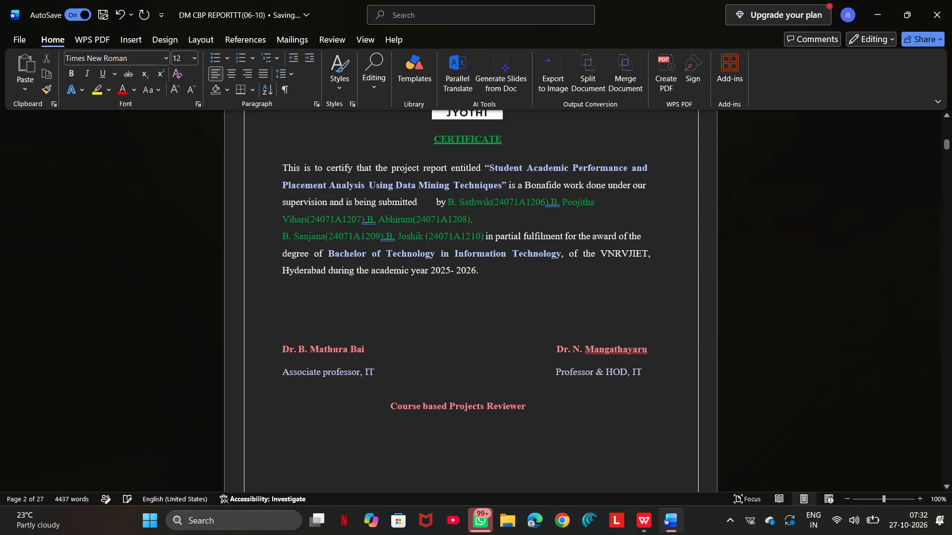
{"action": "left_click", "coordinate": [441, 204]}
{"action": "key", "text": "Left"}
{"action": "key", "text": "BackSpace"}
{"action": "key", "text": "space"}
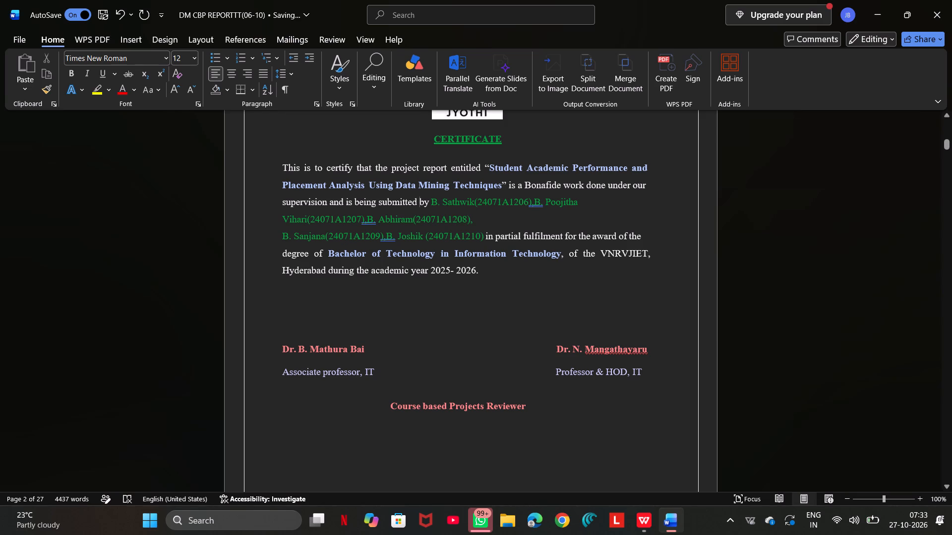
Join the line starting with the fourth student's name to the preceding line, separated by a single space.
{"action": "left_click", "coordinate": [284, 238]}
{"action": "key", "text": "BackSpace"}
{"action": "key", "text": "BackSpace"}
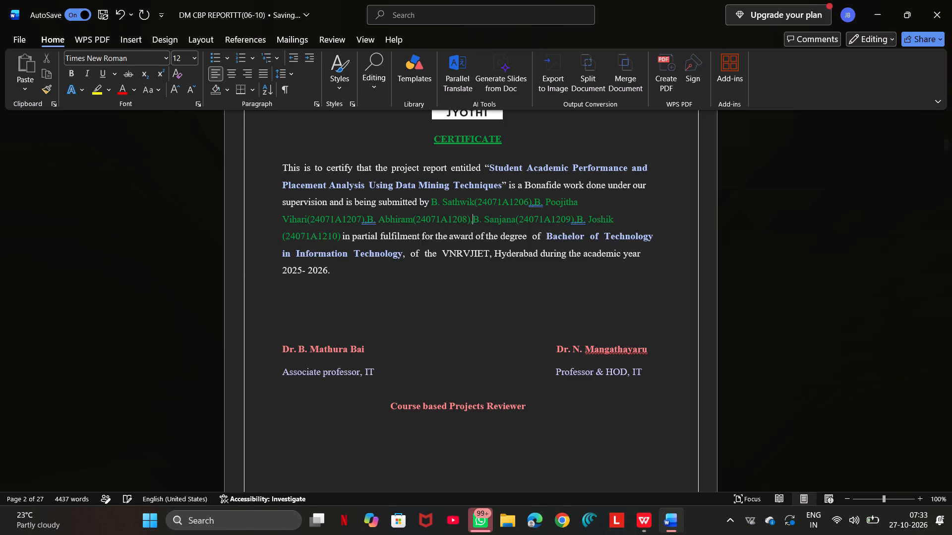
{"action": "key", "text": "space"}
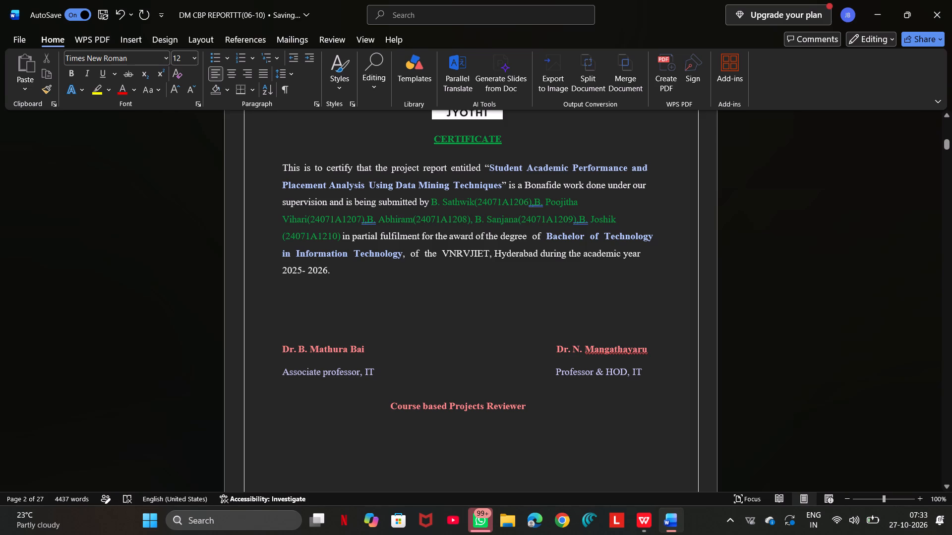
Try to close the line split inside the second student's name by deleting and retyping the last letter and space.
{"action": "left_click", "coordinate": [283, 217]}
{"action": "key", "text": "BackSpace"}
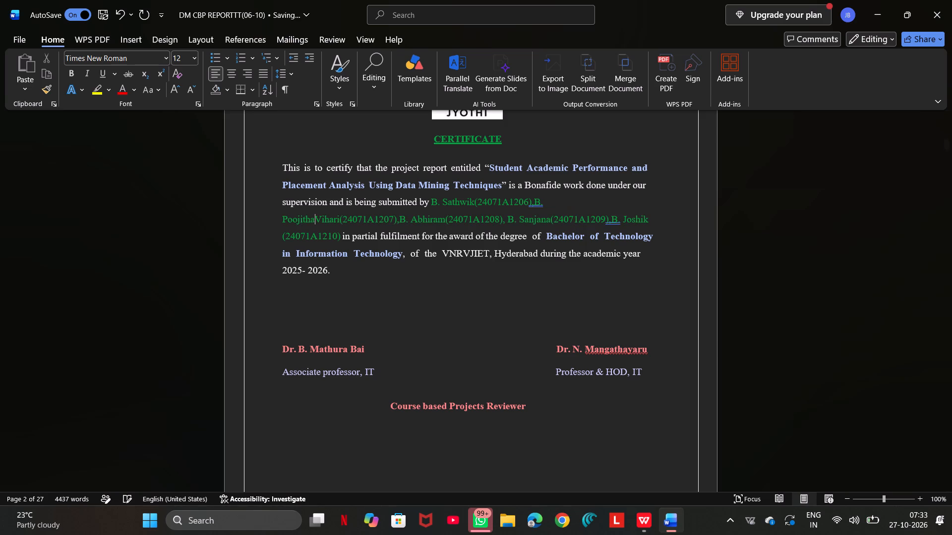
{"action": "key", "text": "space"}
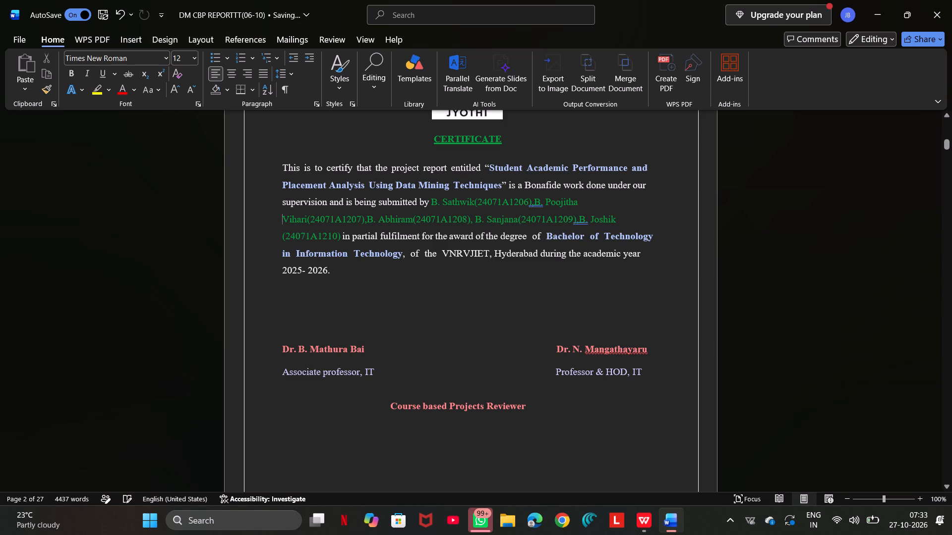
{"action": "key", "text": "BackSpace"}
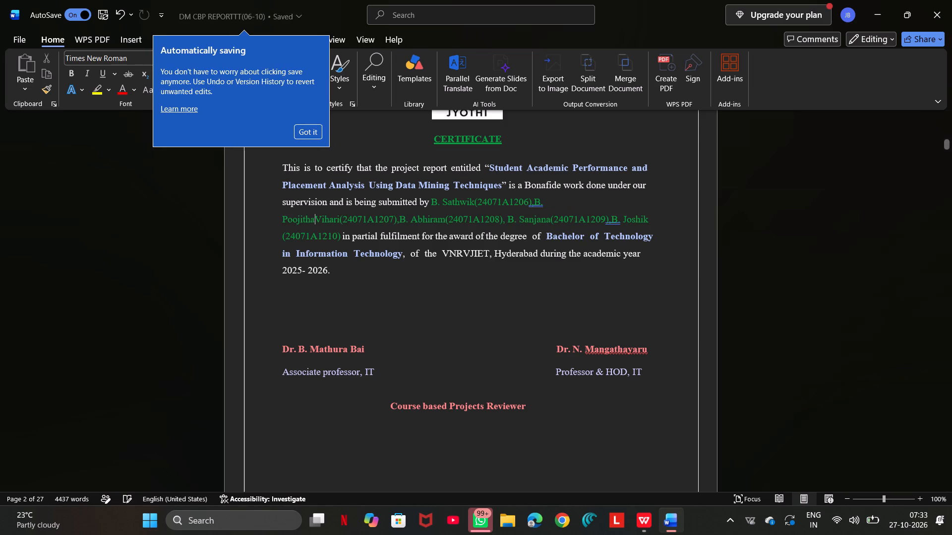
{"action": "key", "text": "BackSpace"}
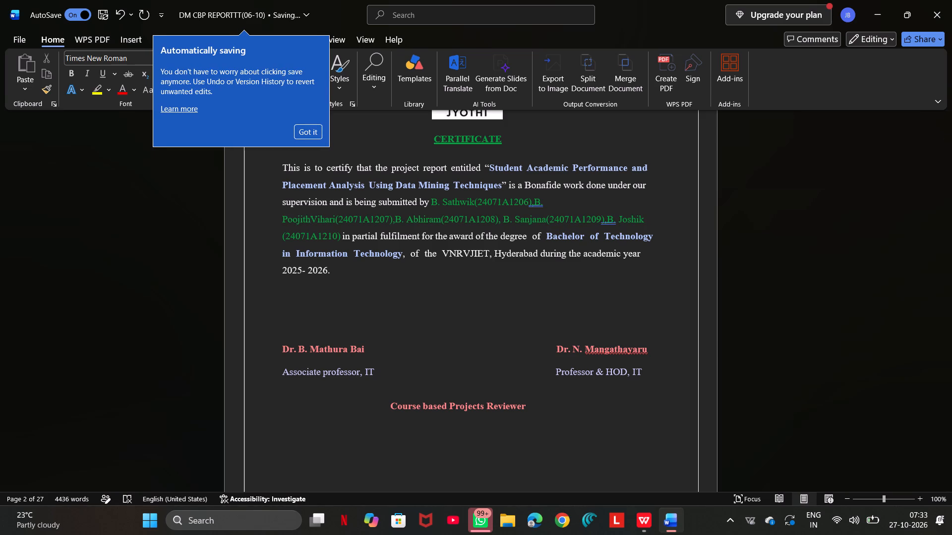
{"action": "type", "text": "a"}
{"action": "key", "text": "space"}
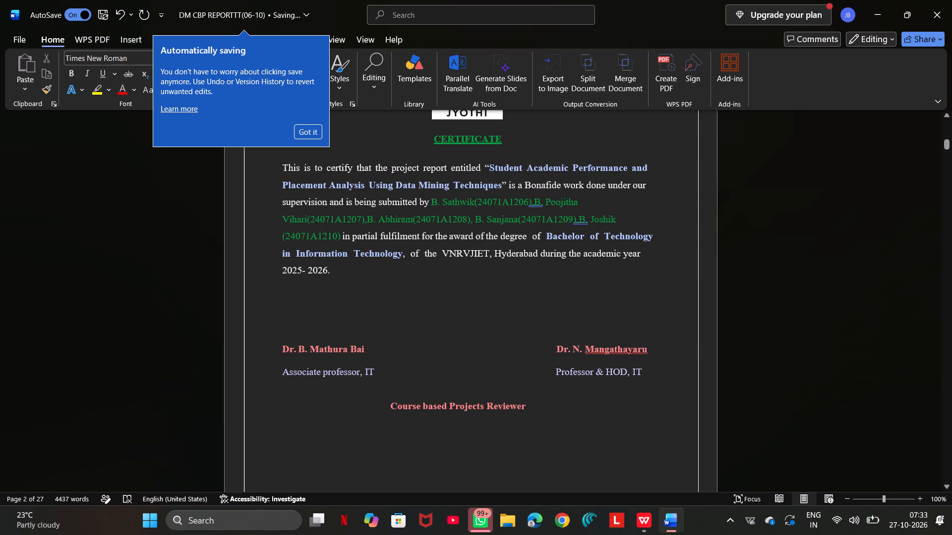
Break the certificate paragraph after "submitted by" so the student list starts on a new line.
{"action": "left_click", "coordinate": [427, 199]}
{"action": "key", "text": "Return"}
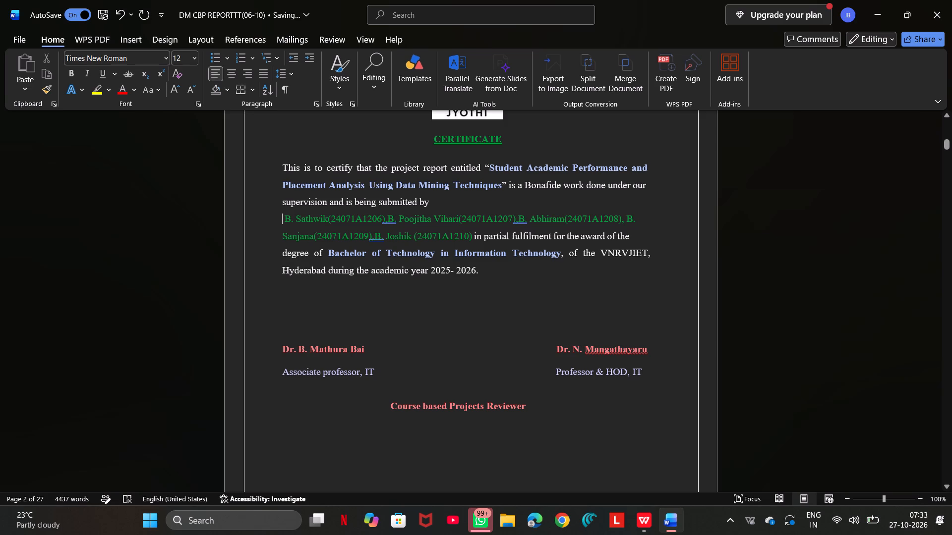
Add a space between the last student's roll number and "in partial fulfilment" in the certificate.
{"action": "left_click", "coordinate": [473, 236]}
{"action": "key", "text": "space"}
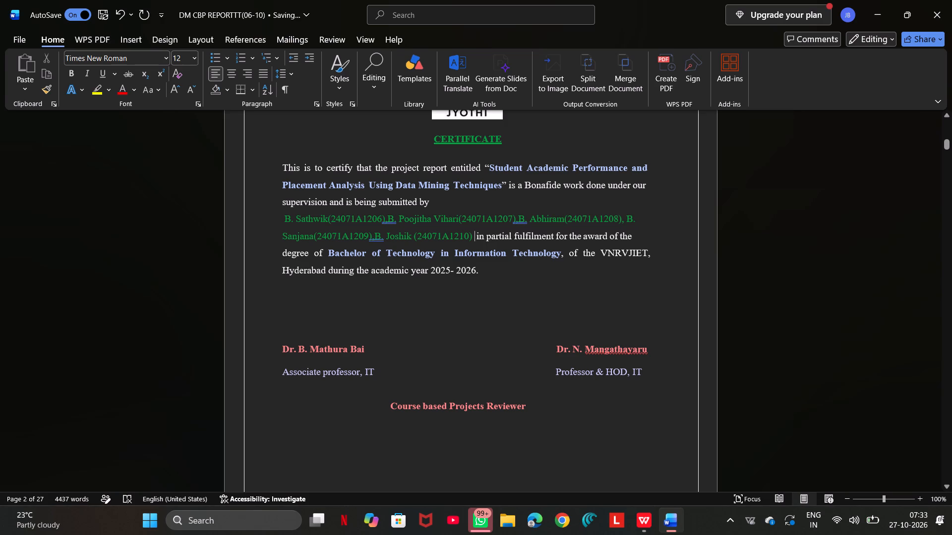
Copy the first student's entry and the second student's name, without the opening bracket, onto the line ending "submitted by".
{"action": "left_click_drag", "start_coordinate": [460, 218], "coordinate": [284, 213]}
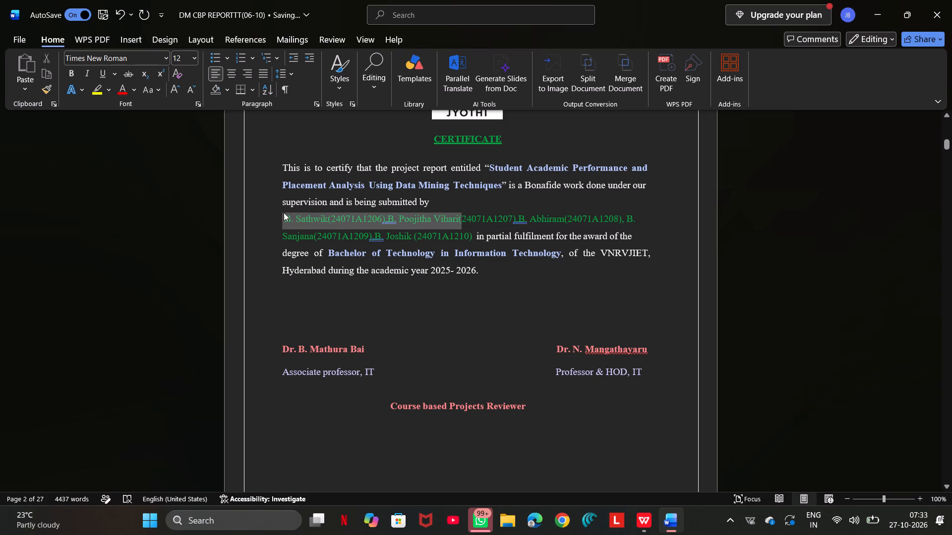
{"action": "key", "text": "ctrl+c"}
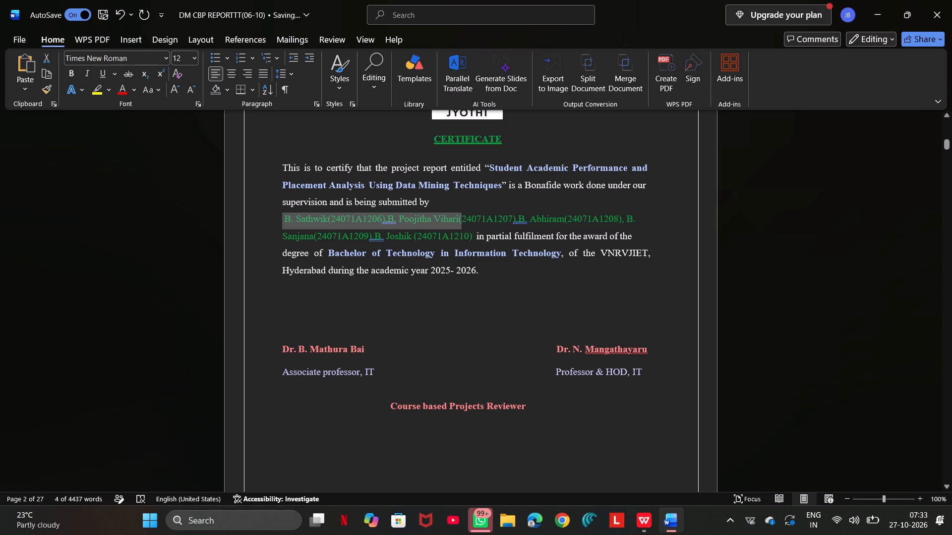
{"action": "left_click", "coordinate": [436, 204]}
{"action": "key", "text": "space"}
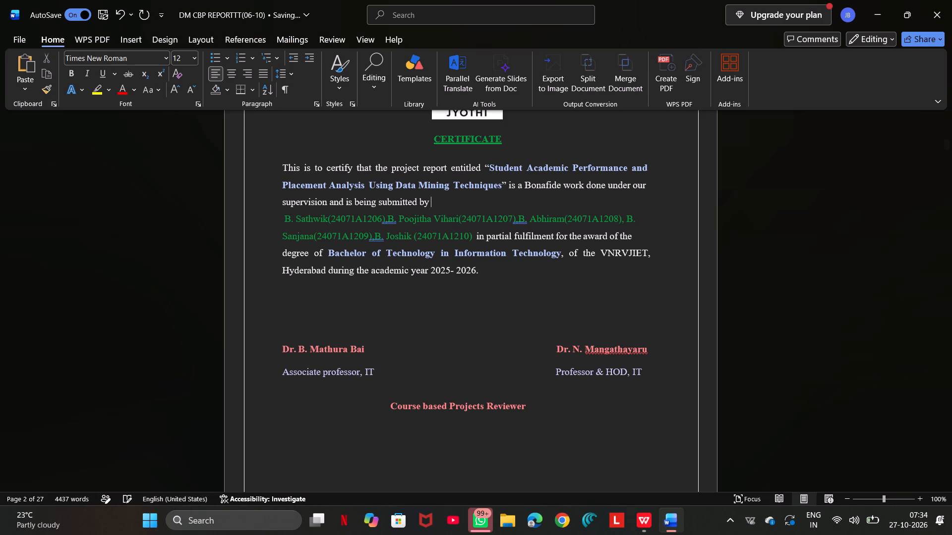
{"action": "key", "text": "ctrl+v"}
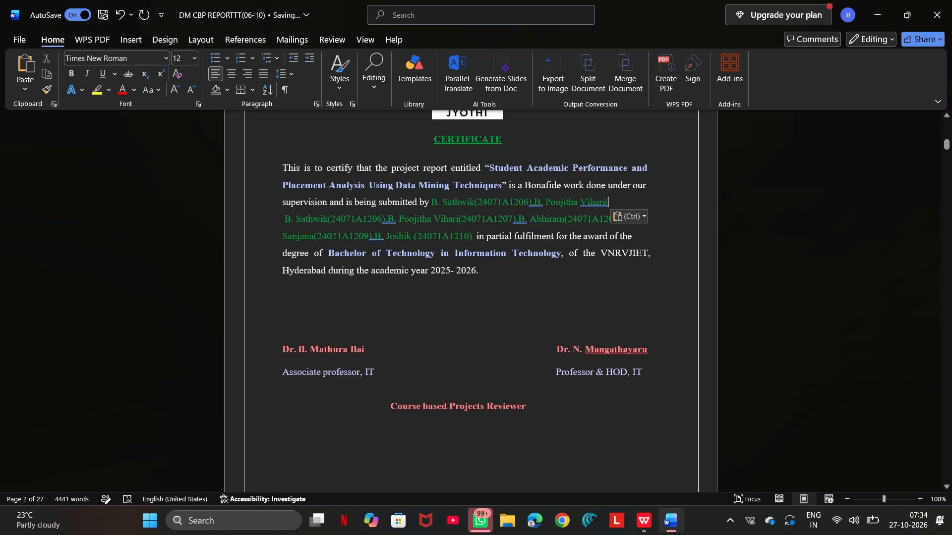
{"action": "key", "text": "BackSpace"}
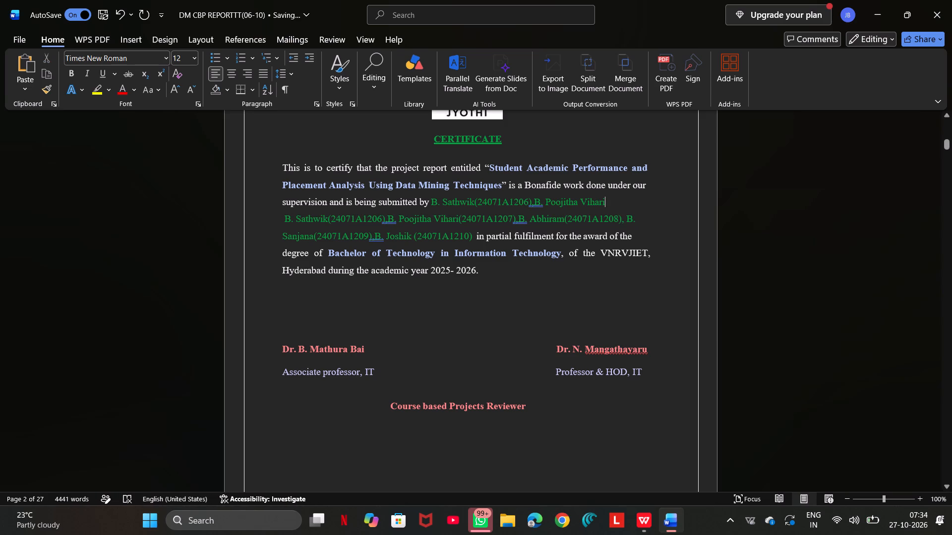
Delete the duplicate first student's entry and second student's name from the start of the following line.
{"action": "left_click", "coordinate": [516, 220]}
{"action": "left_click_drag", "start_coordinate": [516, 220], "coordinate": [429, 216]}
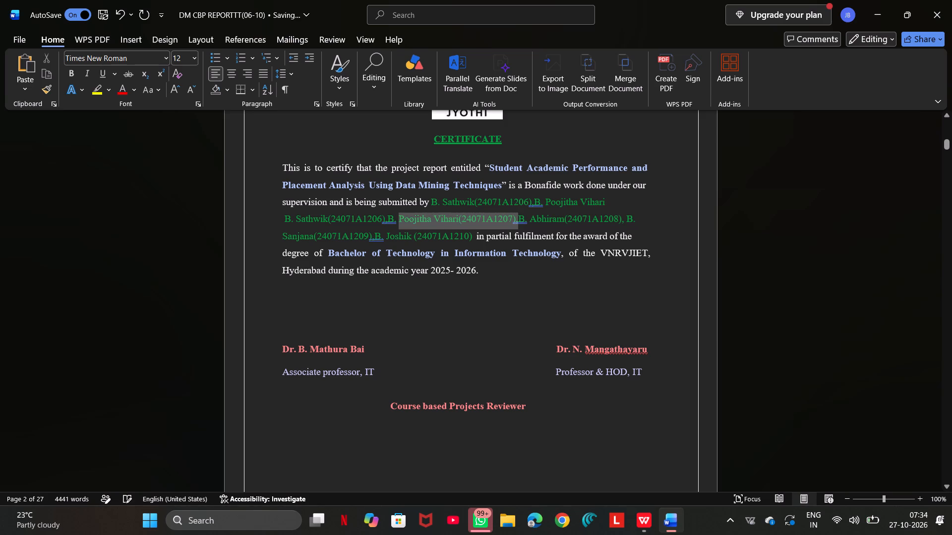
{"action": "left_click_drag", "start_coordinate": [429, 216], "coordinate": [453, 215]}
{"action": "left_click", "coordinate": [457, 218]}
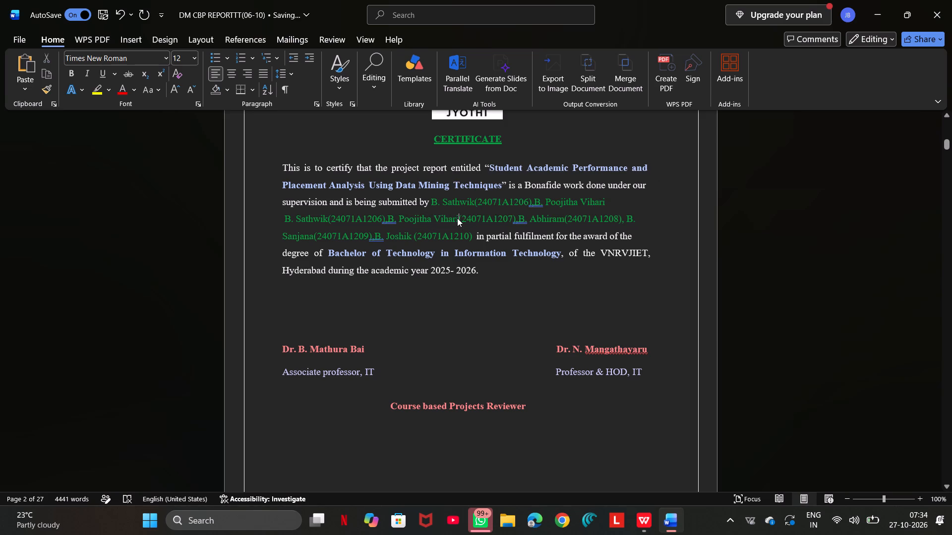
{"action": "left_click_drag", "start_coordinate": [457, 218], "coordinate": [286, 219]}
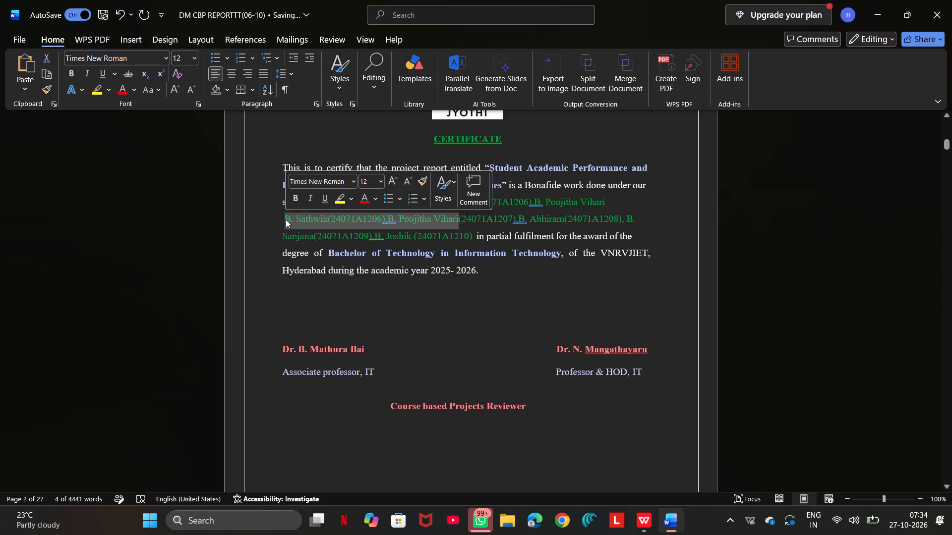
{"action": "key", "text": "BackSpace"}
{"action": "left_click", "coordinate": [509, 276]}
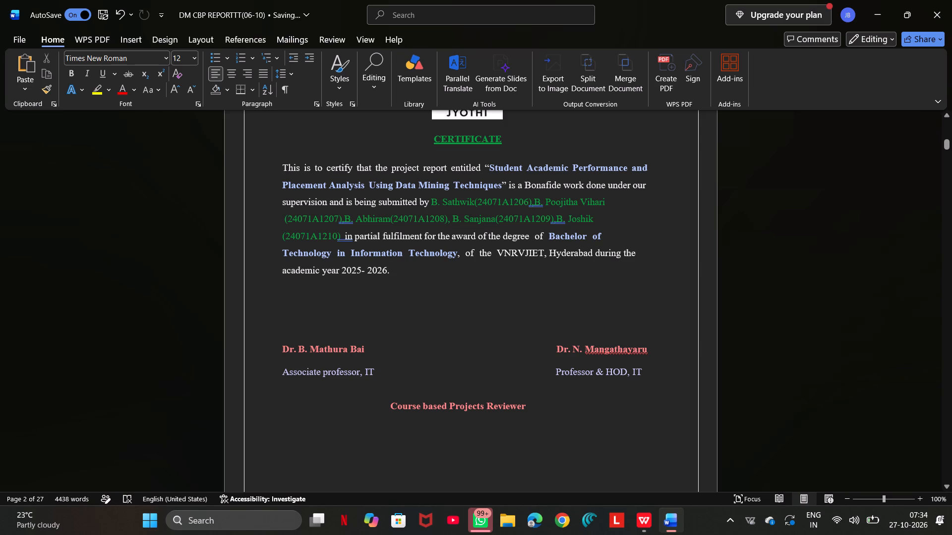
Insert a space after the comma before the third, fifth and second students' names in the certificate.
{"action": "left_click", "coordinate": [346, 217]}
{"action": "key", "text": "space"}
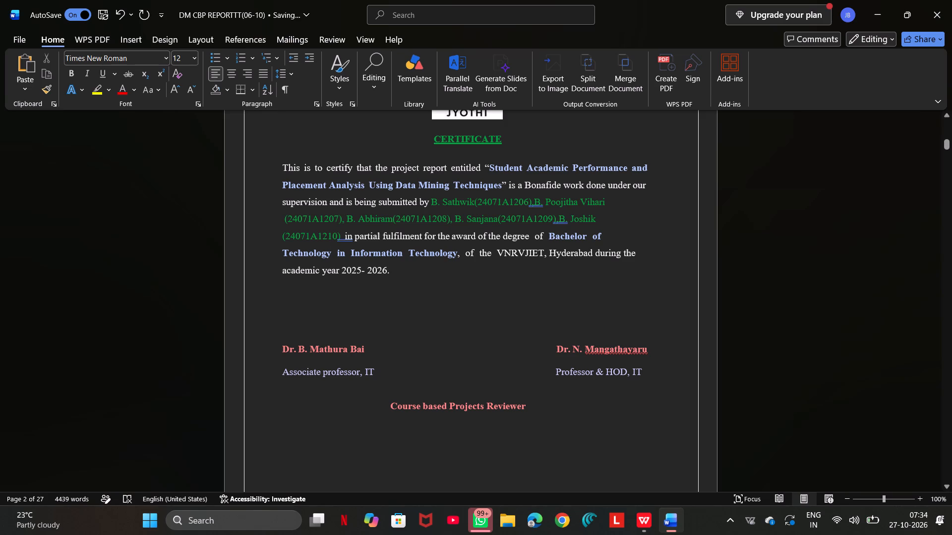
{"action": "left_click", "coordinate": [557, 218]}
{"action": "key", "text": "space"}
{"action": "left_click", "coordinate": [533, 201]}
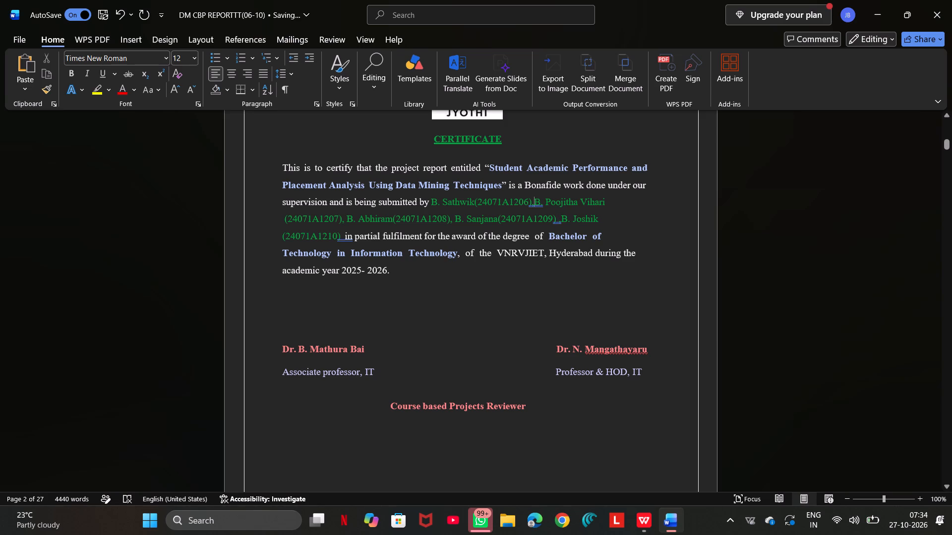
{"action": "key", "text": "space"}
{"action": "left_click", "coordinate": [594, 306]}
Look through the remaining pages of the report, from the acknowledgement to the end and back to the findings.
{"action": "scroll", "coordinate": [524, 299], "scroll_direction": "down", "scroll_amount": 6}
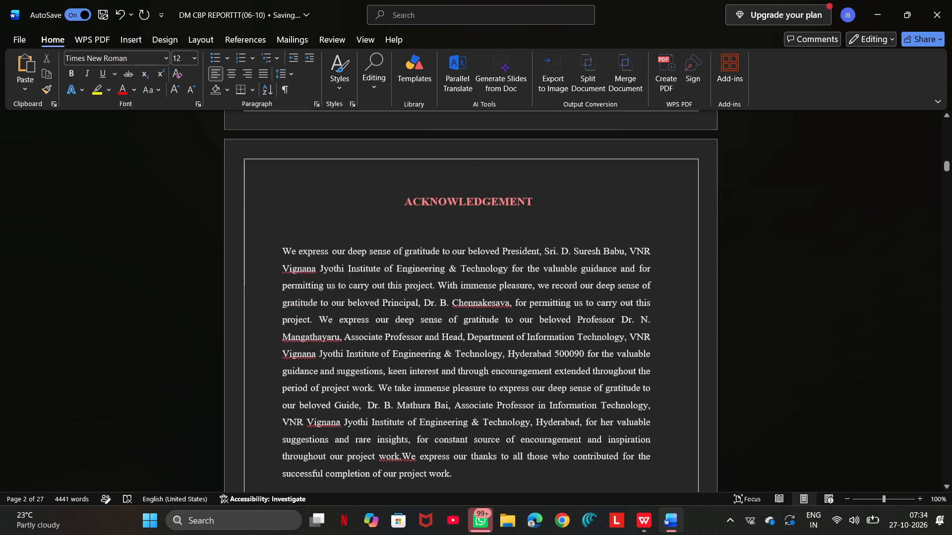
{"action": "scroll", "coordinate": [524, 299], "scroll_direction": "down", "scroll_amount": 11}
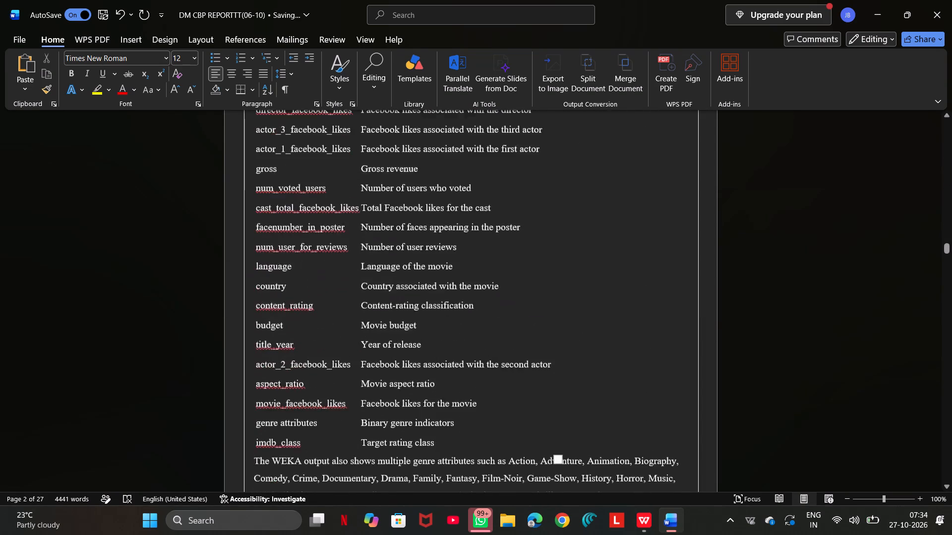
{"action": "scroll", "coordinate": [524, 299], "scroll_direction": "down", "scroll_amount": 11}
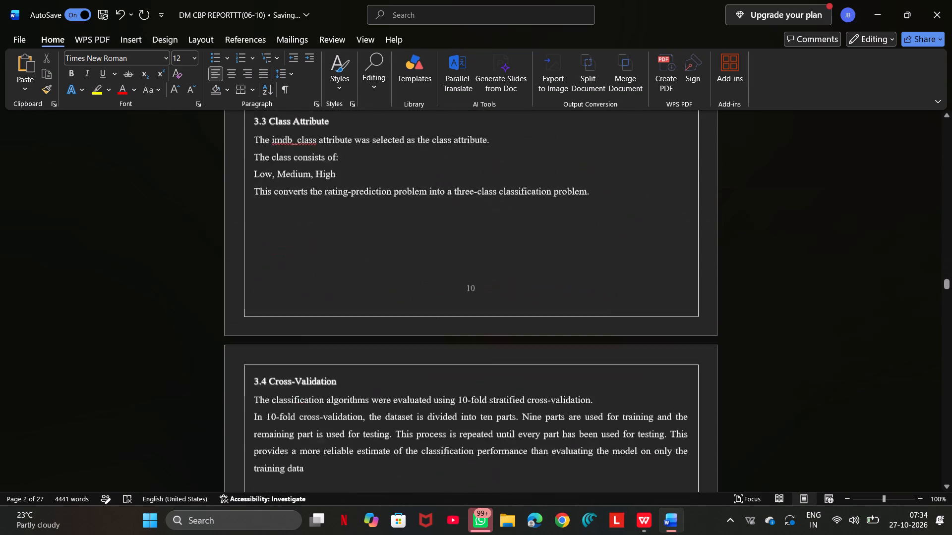
{"action": "scroll", "coordinate": [524, 299], "scroll_direction": "down", "scroll_amount": 6}
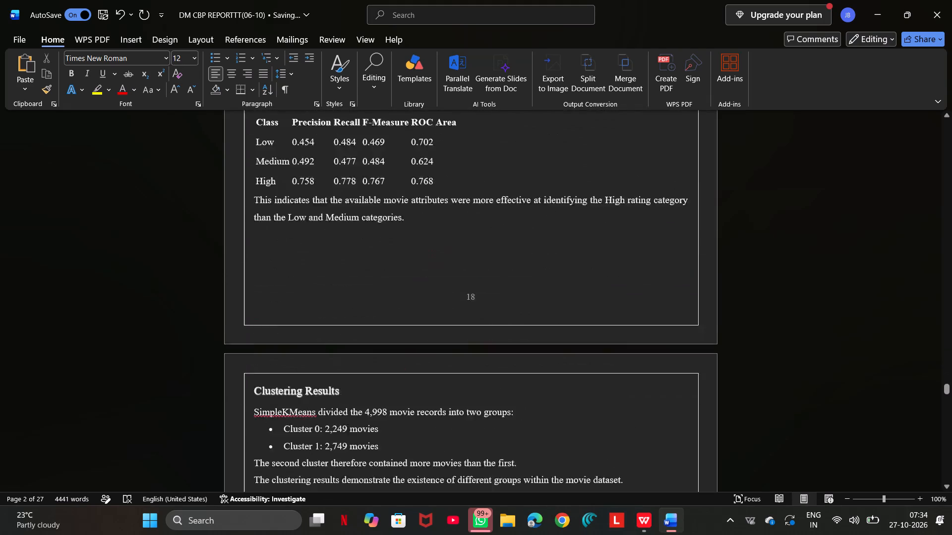
{"action": "scroll", "coordinate": [524, 299], "scroll_direction": "down", "scroll_amount": 8}
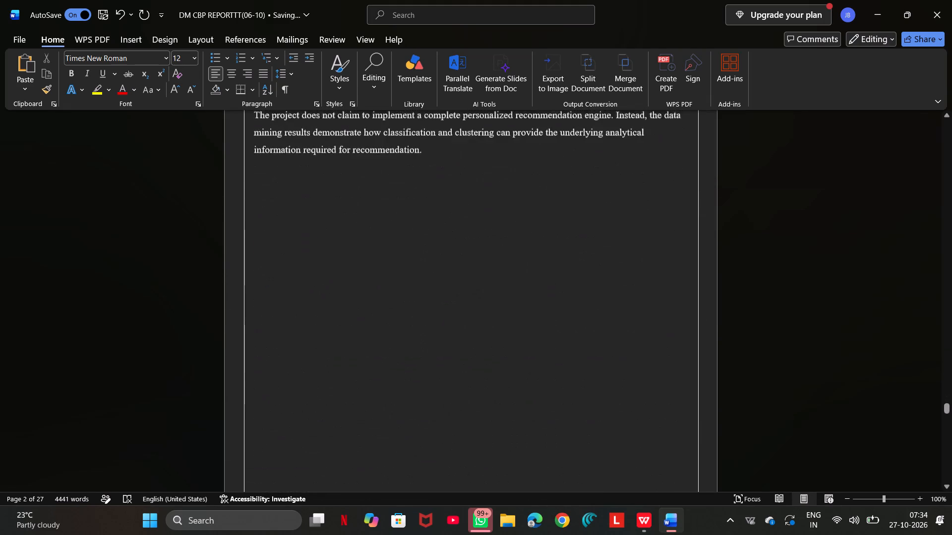
{"action": "scroll", "coordinate": [524, 299], "scroll_direction": "down", "scroll_amount": 9}
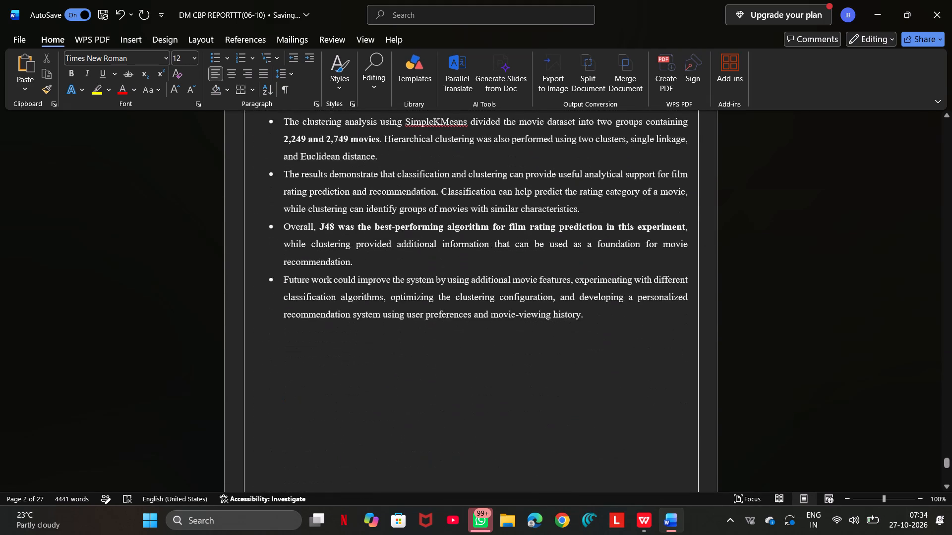
{"action": "scroll", "coordinate": [524, 299], "scroll_direction": "down", "scroll_amount": 5}
{"action": "scroll", "coordinate": [524, 299], "scroll_direction": "up", "scroll_amount": 1}
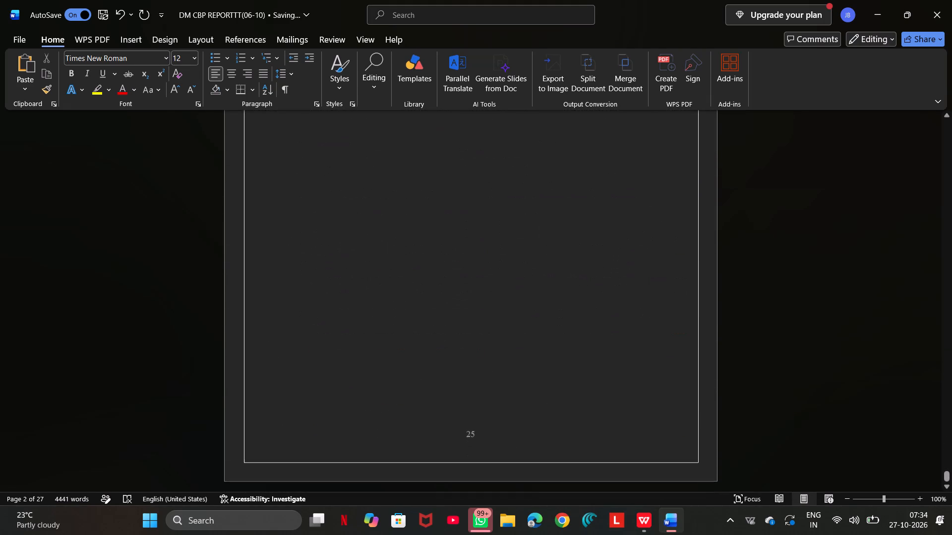
{"action": "scroll", "coordinate": [524, 299], "scroll_direction": "up", "scroll_amount": 10}
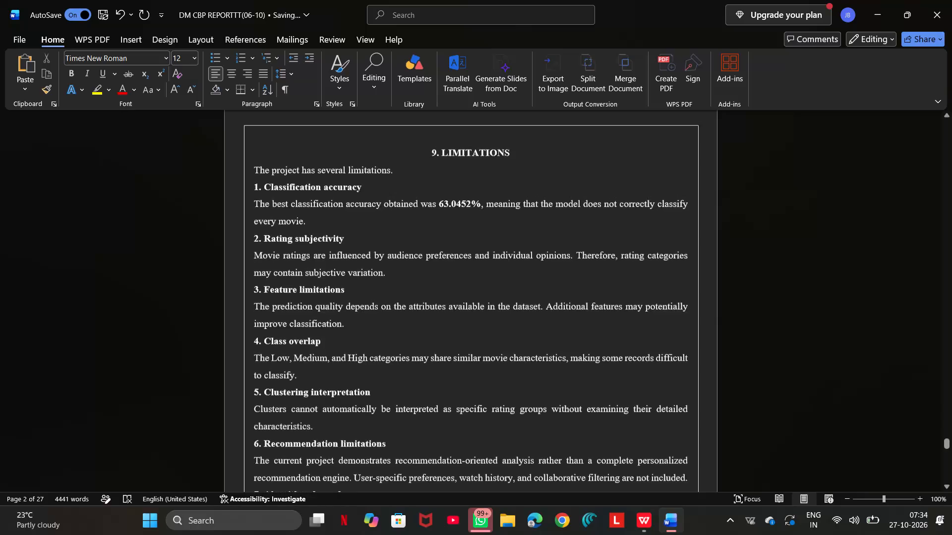
{"action": "scroll", "coordinate": [524, 299], "scroll_direction": "up", "scroll_amount": 8}
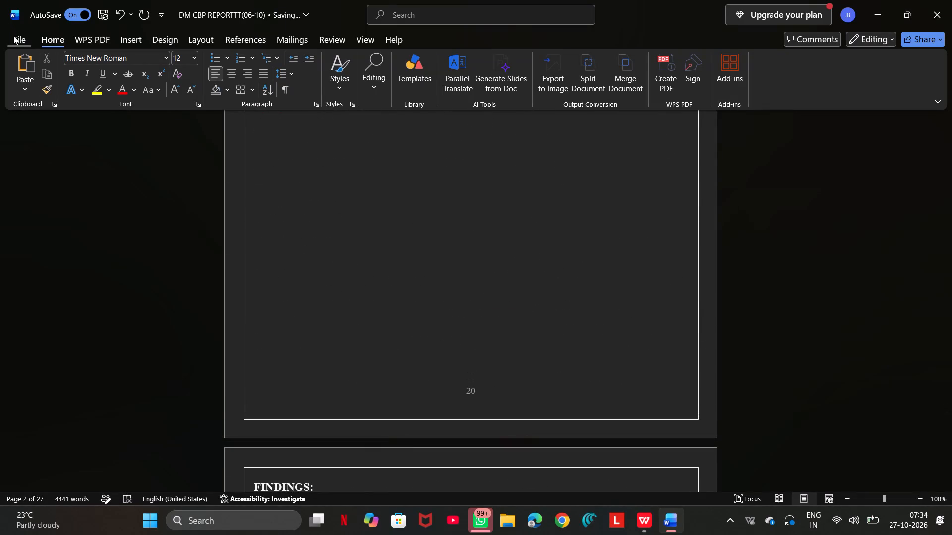
Save a copy of the report to the OneDrive Desktop as Word document DM CBP REPORTTT(06-10), replacing the existing file.
{"action": "left_click", "coordinate": [13, 36]}
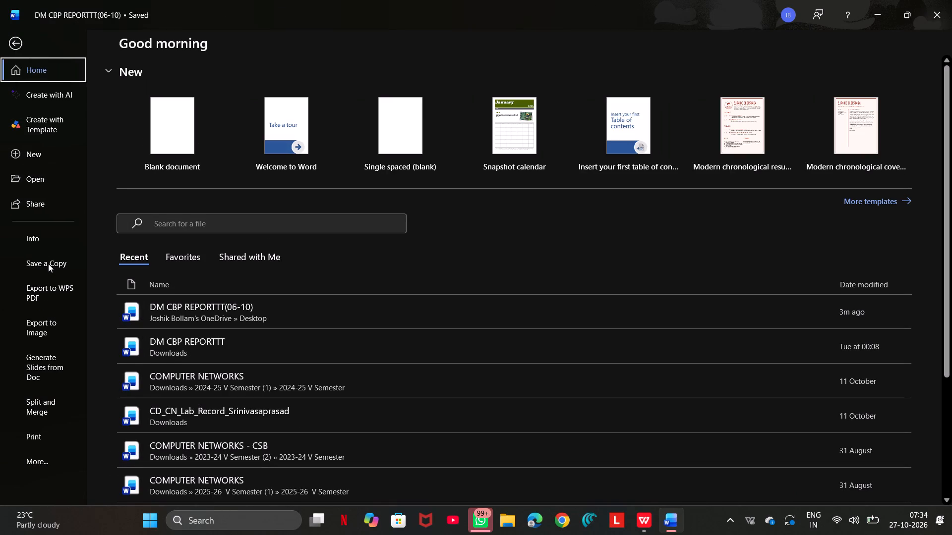
{"action": "left_click", "coordinate": [48, 264]}
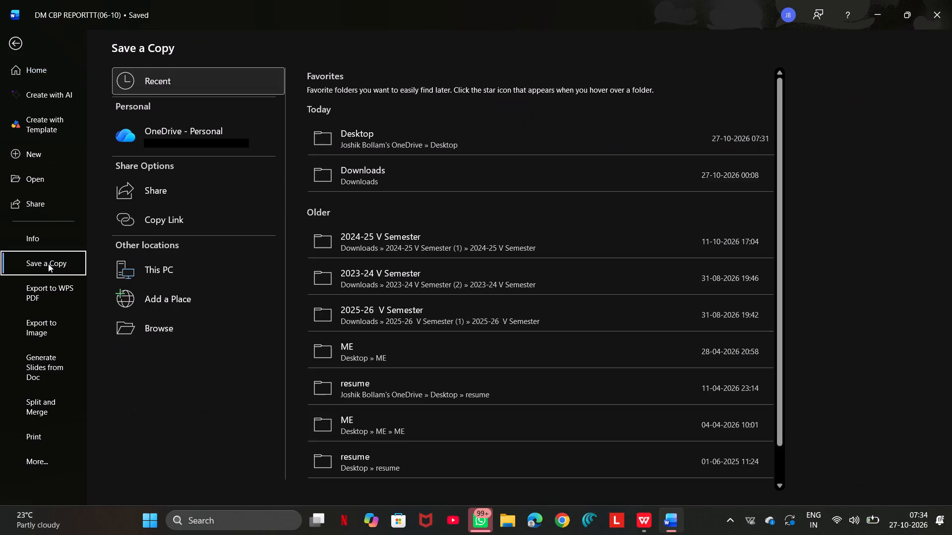
{"action": "left_click", "coordinate": [344, 138]}
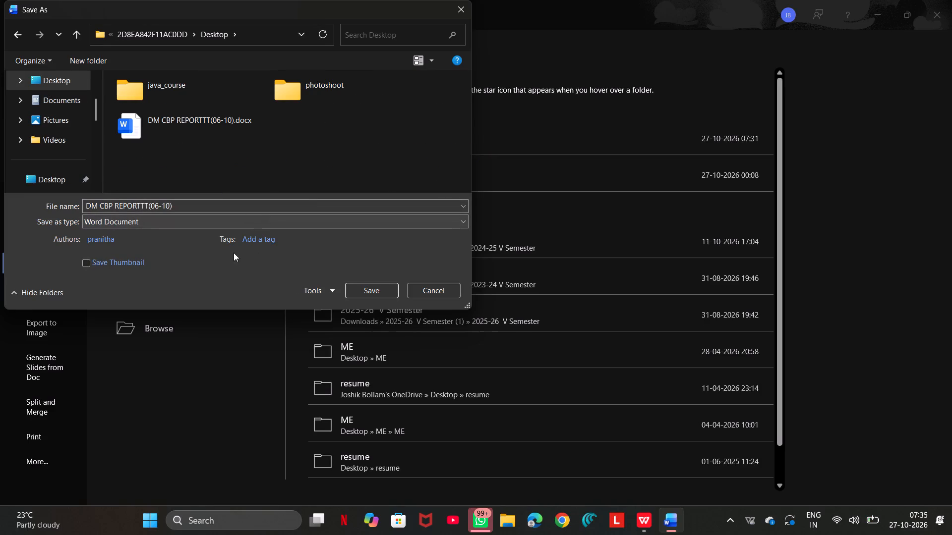
{"action": "left_click", "coordinate": [359, 292]}
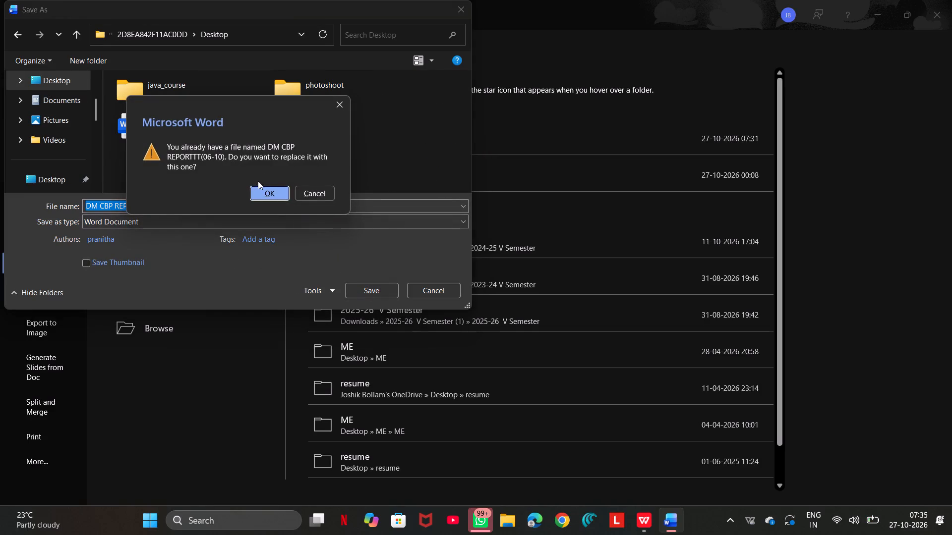
{"action": "left_click", "coordinate": [260, 193]}
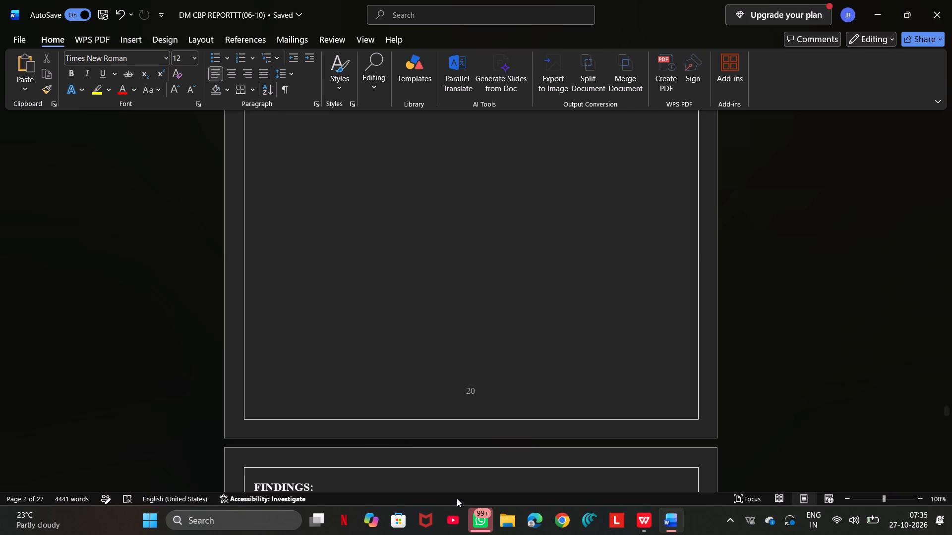
Switch to WhatsApp.
{"action": "left_click", "coordinate": [471, 512]}
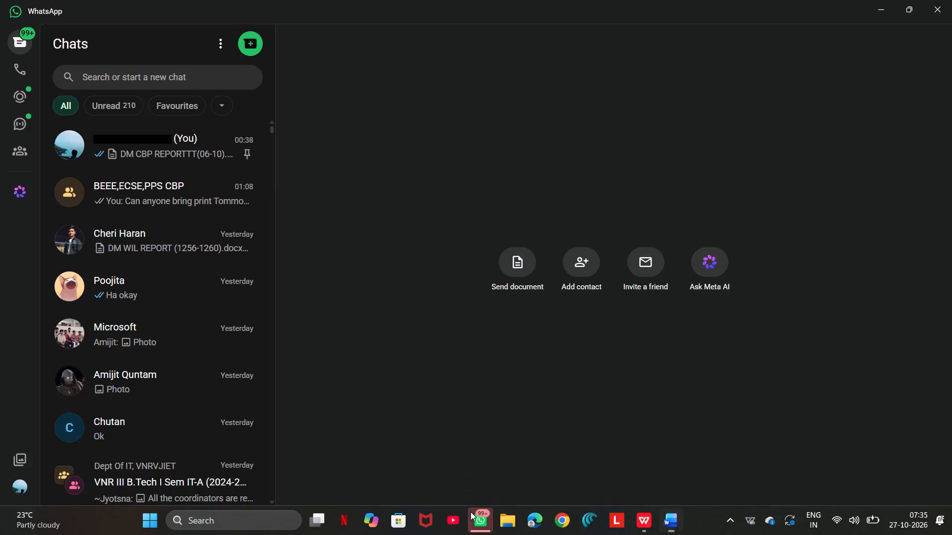
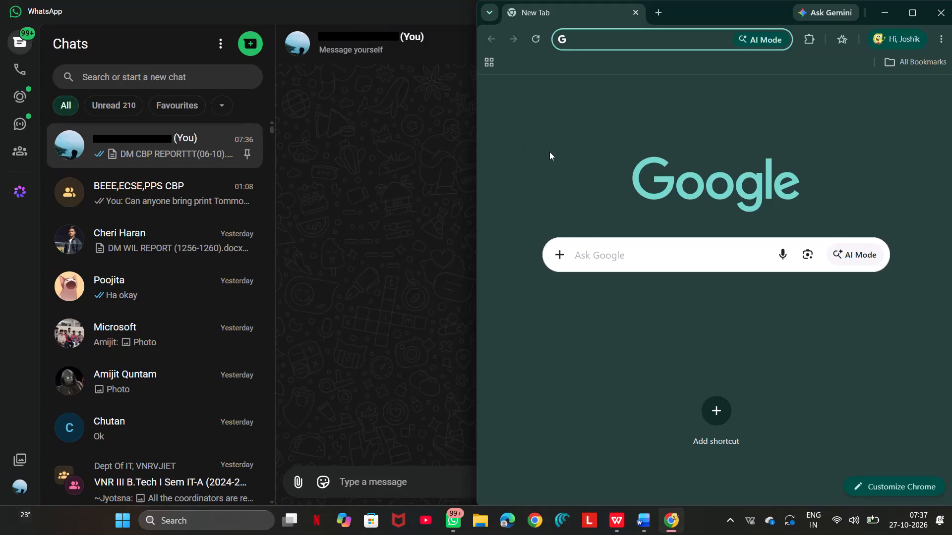
In Chrome, maximize the window, search the web for "word to pdf" and open iLovePDF's Word to PDF converter.
{"action": "left_click", "coordinate": [912, 6]}
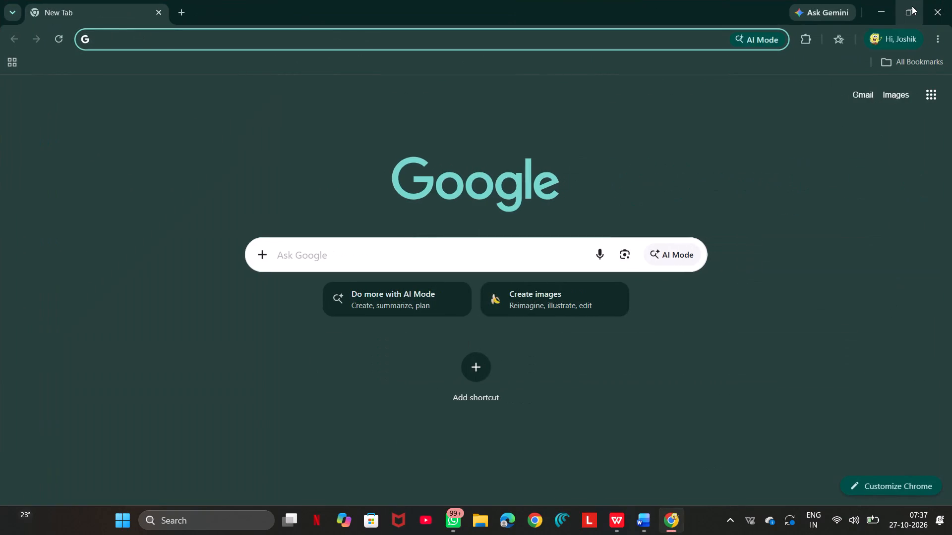
{"action": "type", "text": "word to pdf"}
{"action": "key", "text": "Return"}
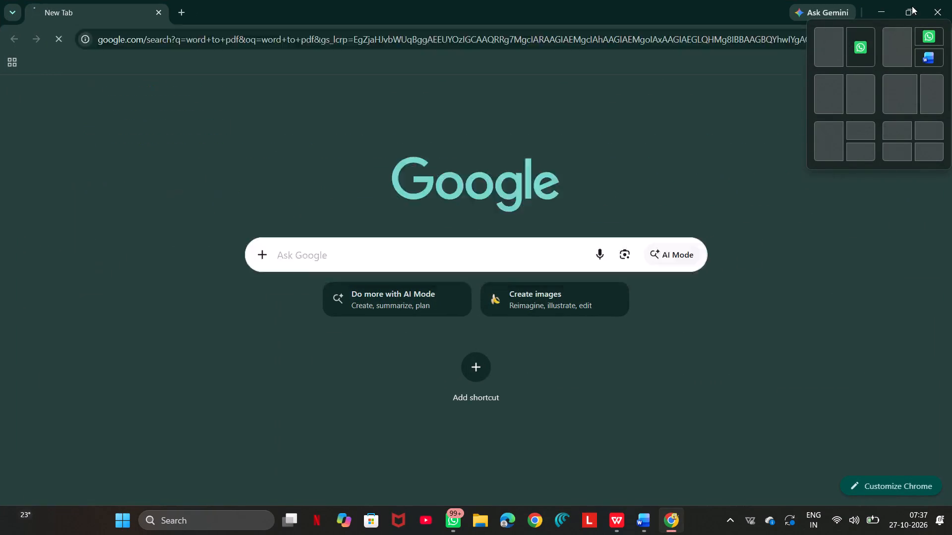
{"action": "left_click", "coordinate": [402, 225]}
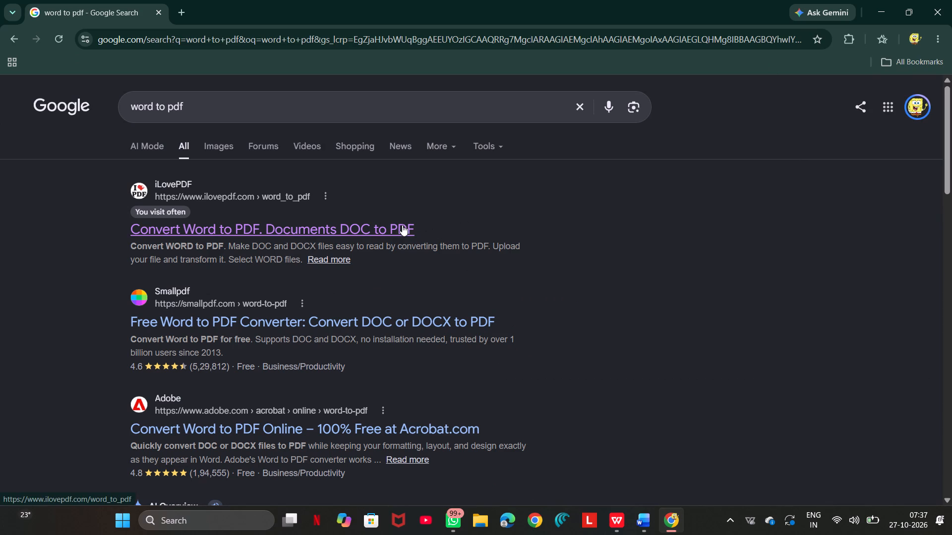
Convert the Word file DM CBP REPORTTT from the Downloads folder to PDF and download the converted file.
{"action": "left_click", "coordinate": [416, 234]}
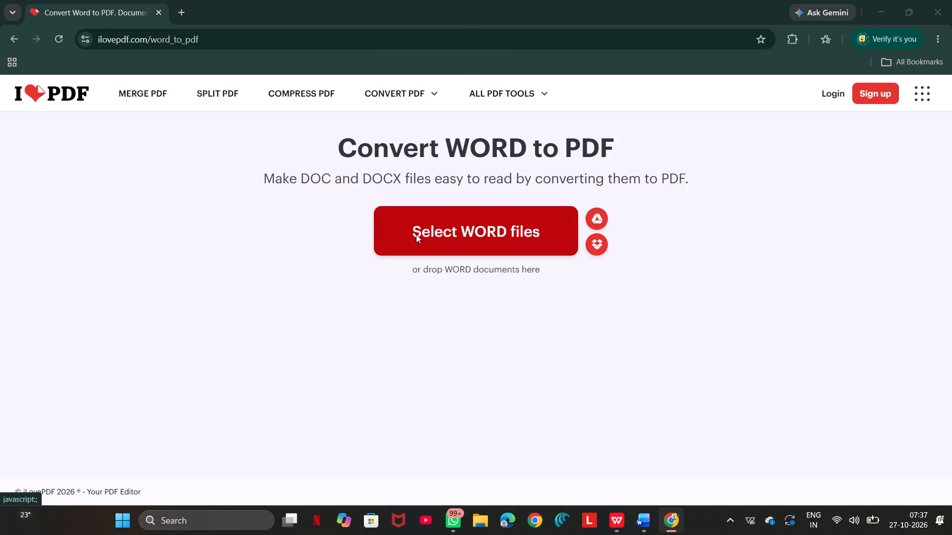
{"action": "left_click", "coordinate": [231, 202]}
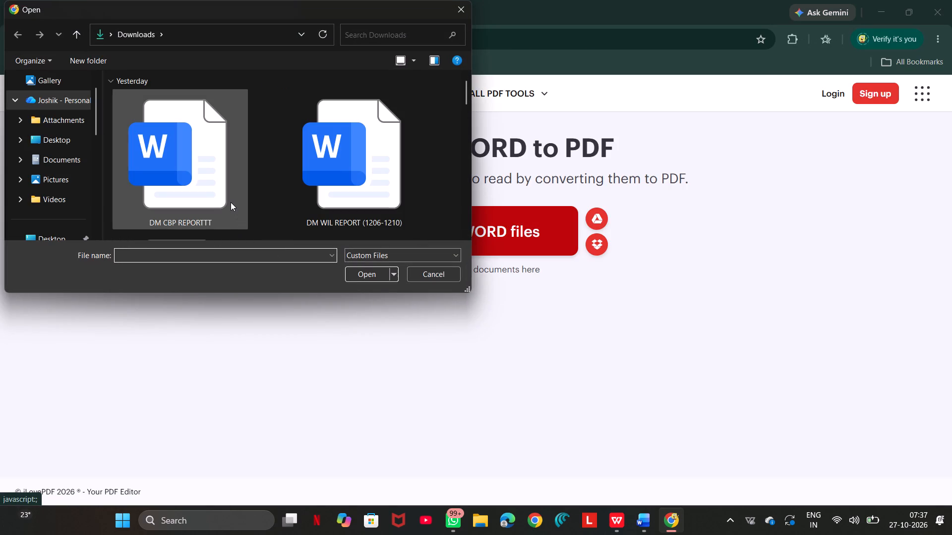
{"action": "left_click", "coordinate": [361, 275]}
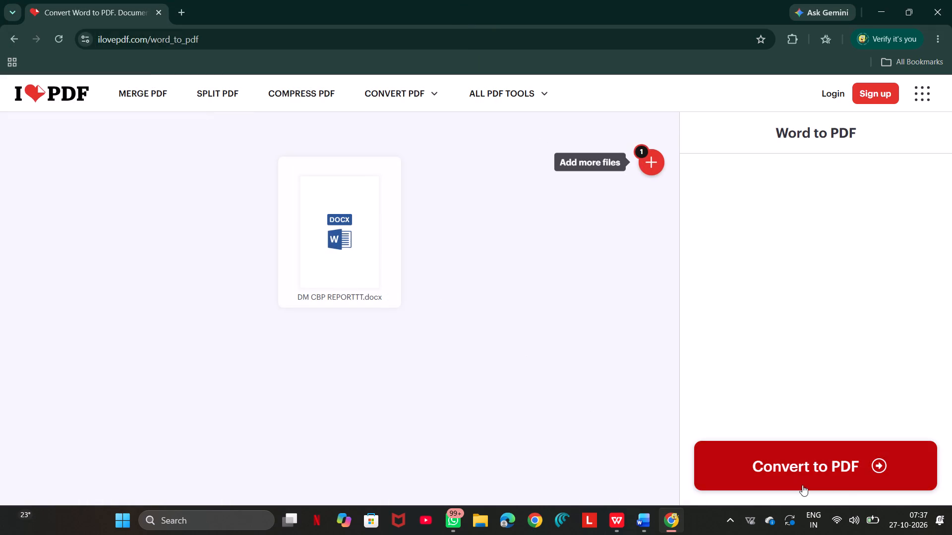
{"action": "left_click", "coordinate": [844, 482]}
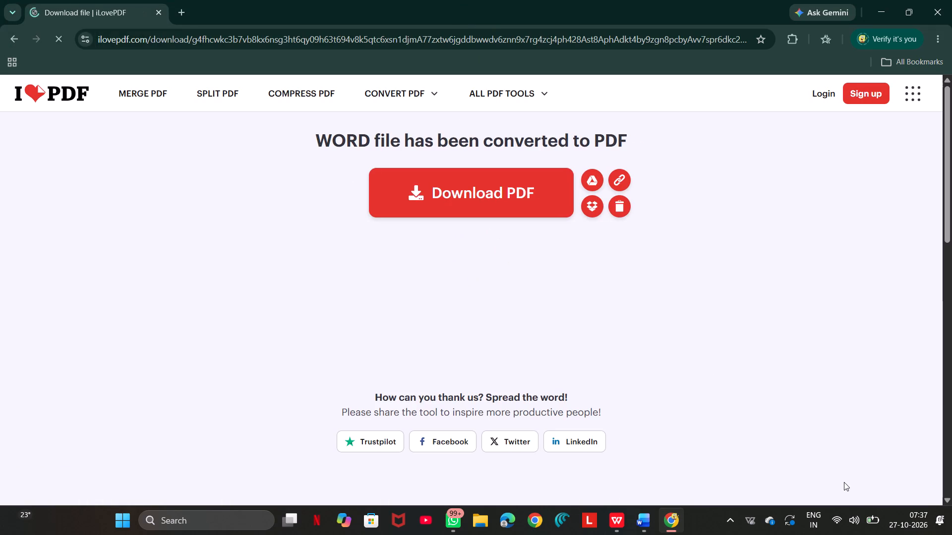
{"action": "left_click", "coordinate": [484, 191]}
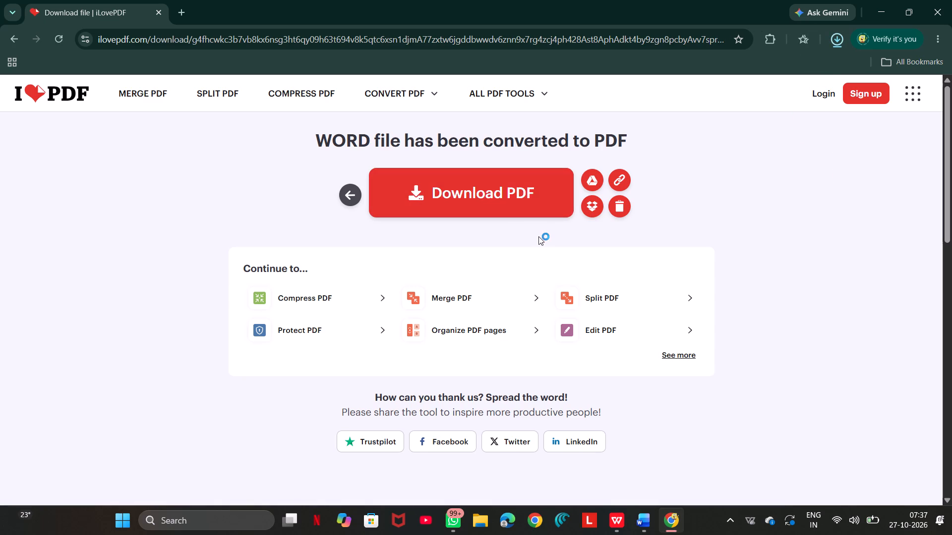
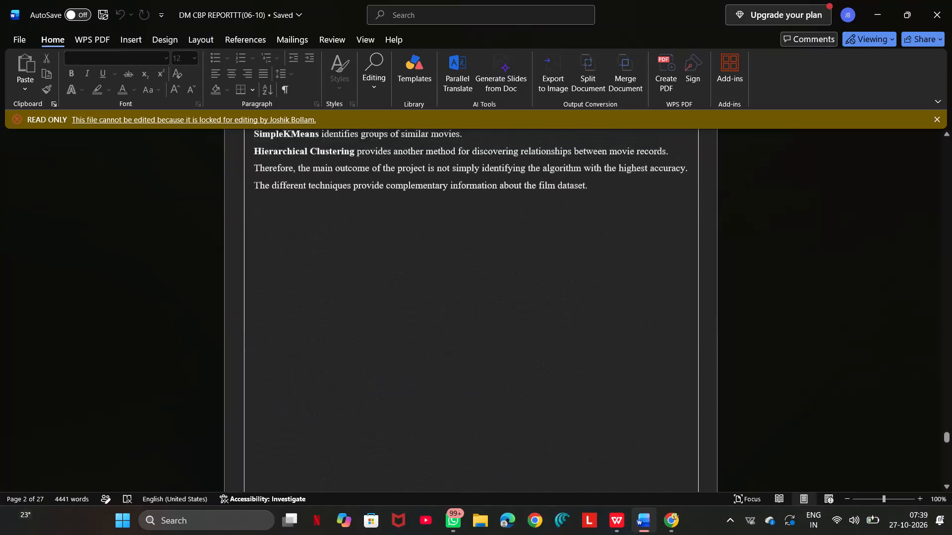
Review the closing sections of the read-only report in Word, from the algorithm comparison through the limitations to the conclusion.
{"action": "scroll", "coordinate": [568, 267], "scroll_direction": "up", "scroll_amount": 1}
{"action": "scroll", "coordinate": [568, 267], "scroll_direction": "down", "scroll_amount": 1}
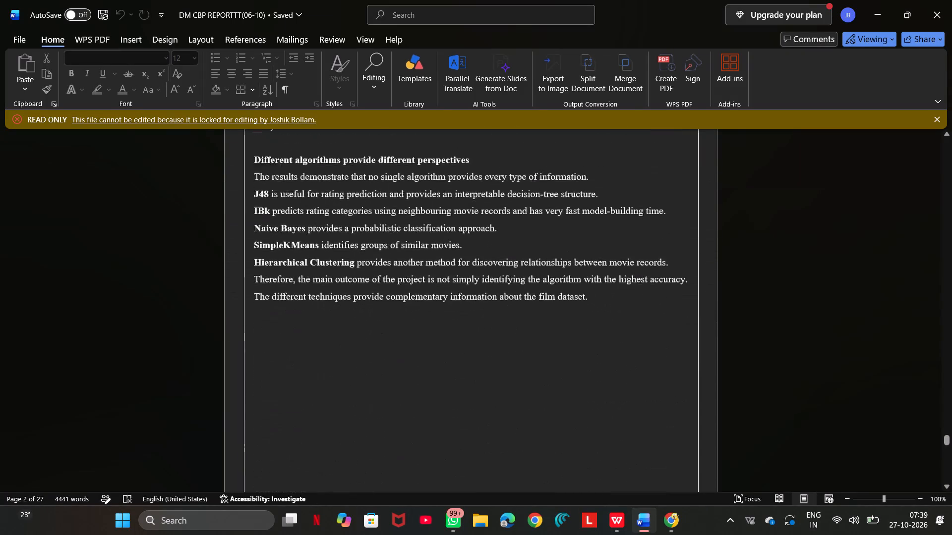
{"action": "scroll", "coordinate": [568, 267], "scroll_direction": "down", "scroll_amount": 3}
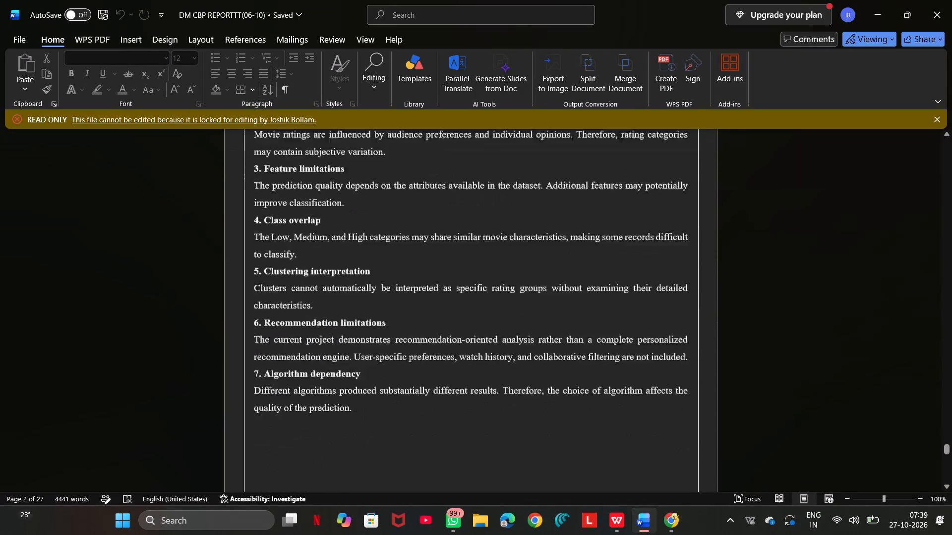
{"action": "scroll", "coordinate": [568, 267], "scroll_direction": "down", "scroll_amount": 3}
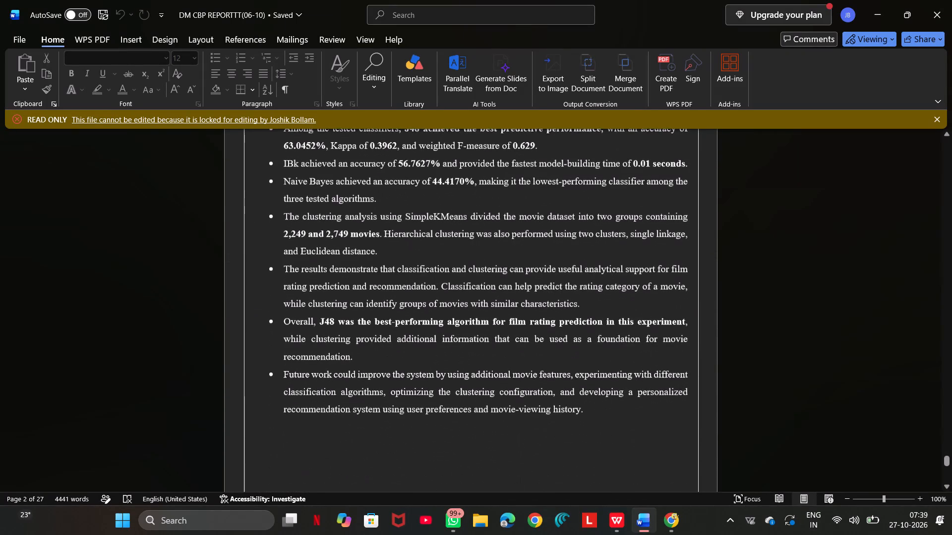
Switch to the report copy open in WPS Office and review its pages from the certificate through to the references.
{"action": "left_click", "coordinate": [611, 517]}
{"action": "scroll", "coordinate": [471, 373], "scroll_direction": "down", "scroll_amount": 5}
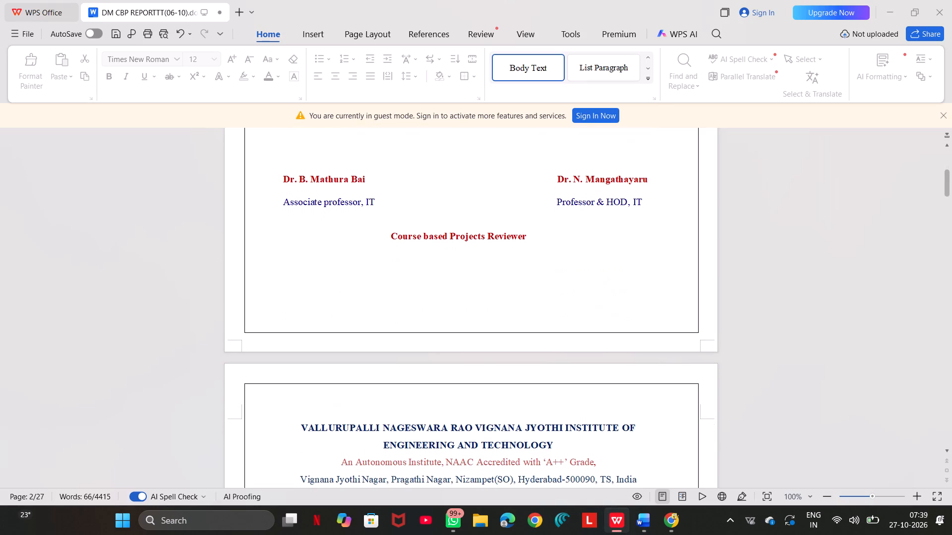
{"action": "left_click", "coordinate": [510, 331]}
{"action": "scroll", "coordinate": [510, 331], "scroll_direction": "up", "scroll_amount": 7}
{"action": "scroll", "coordinate": [510, 331], "scroll_direction": "down", "scroll_amount": 5}
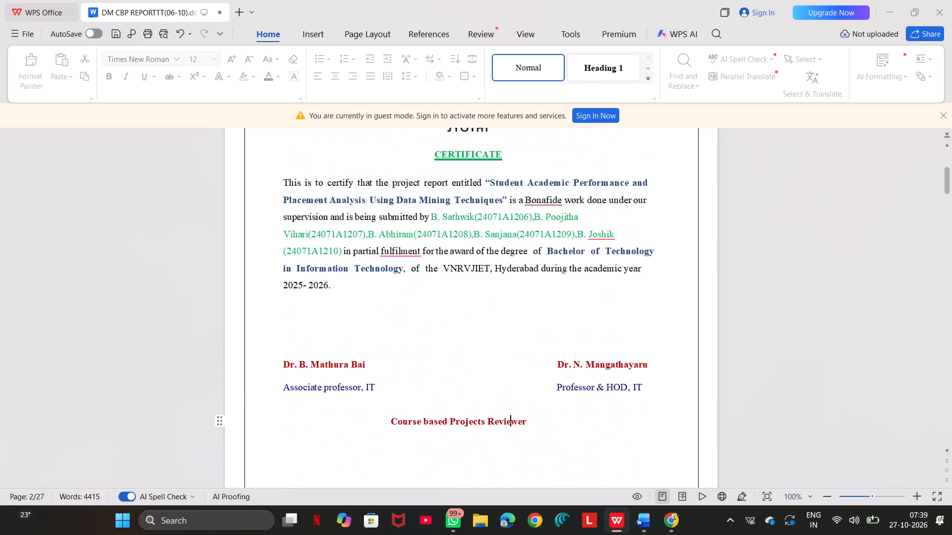
{"action": "scroll", "coordinate": [510, 331], "scroll_direction": "down", "scroll_amount": 20}
{"action": "scroll", "coordinate": [510, 331], "scroll_direction": "down", "scroll_amount": 20}
{"action": "scroll", "coordinate": [510, 331], "scroll_direction": "down", "scroll_amount": 10}
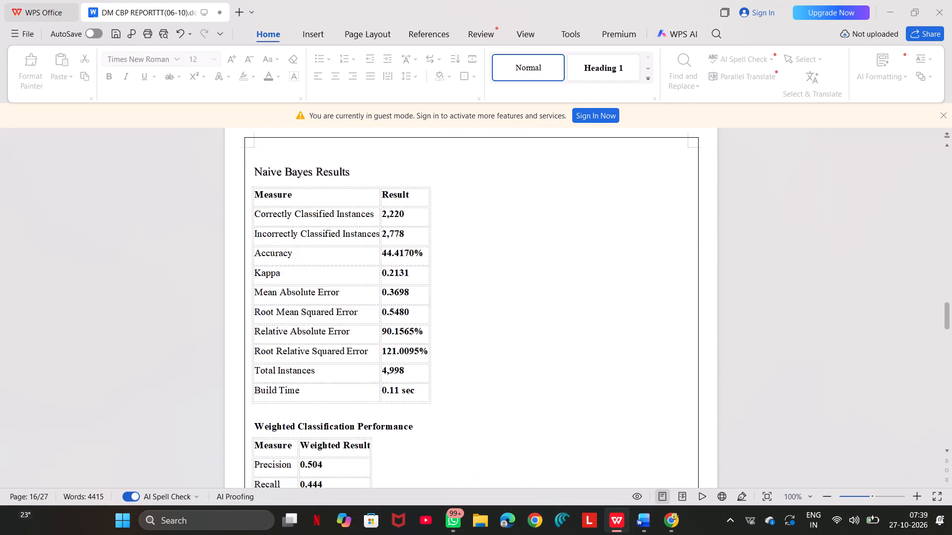
{"action": "scroll", "coordinate": [510, 331], "scroll_direction": "down", "scroll_amount": 12}
{"action": "scroll", "coordinate": [510, 331], "scroll_direction": "down", "scroll_amount": 17}
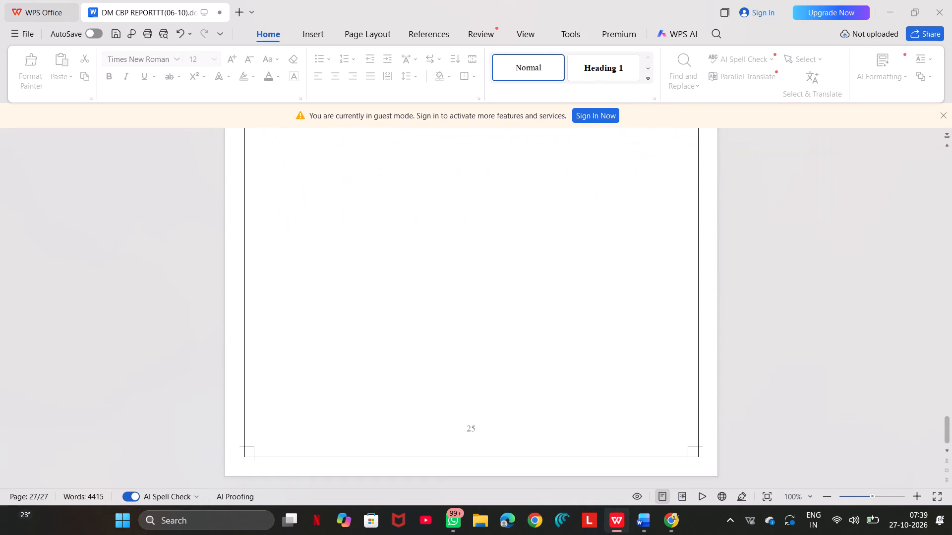
{"action": "left_click_drag", "start_coordinate": [946, 430], "coordinate": [946, 426]}
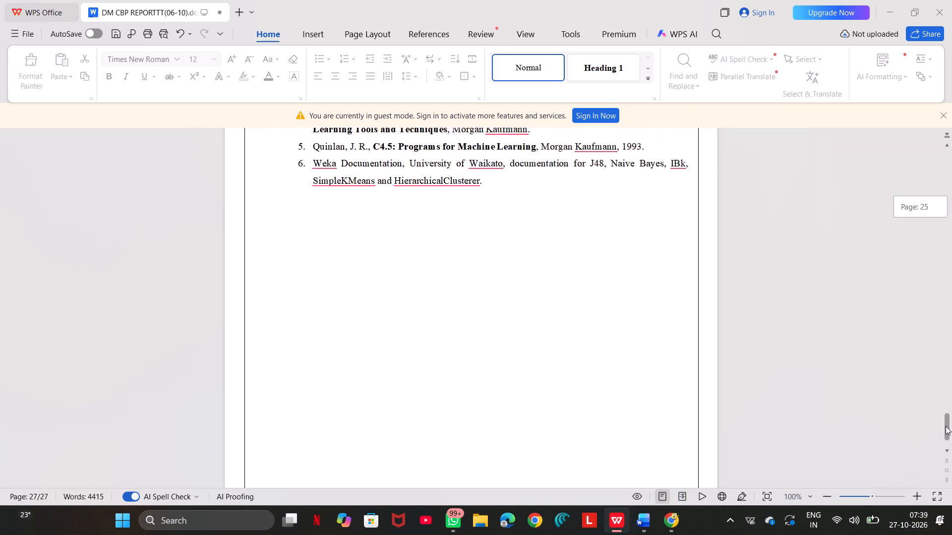
Review the report backwards from the references through the findings, results and attributes to the title page, and check the title and certificate pages.
{"action": "left_click_drag", "start_coordinate": [946, 426], "coordinate": [943, 415]}
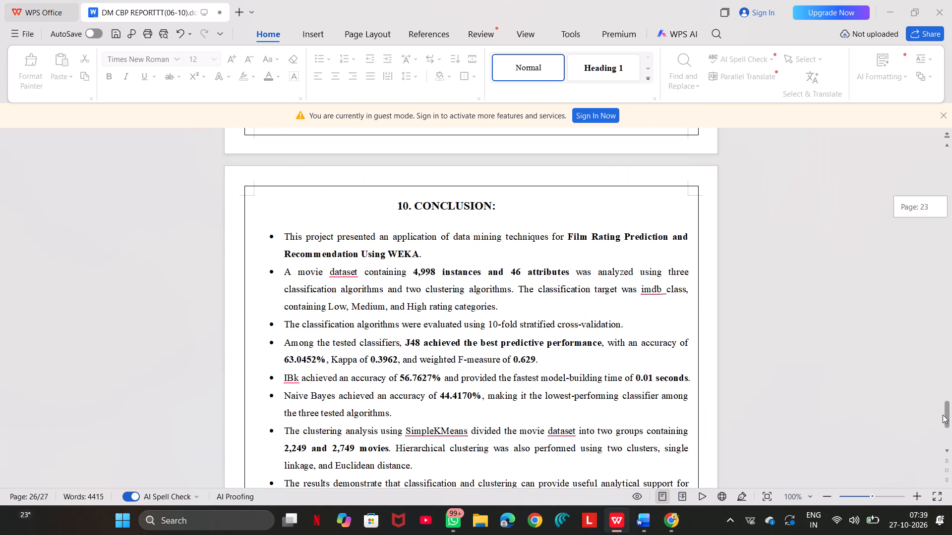
{"action": "left_click_drag", "start_coordinate": [943, 415], "coordinate": [941, 406]}
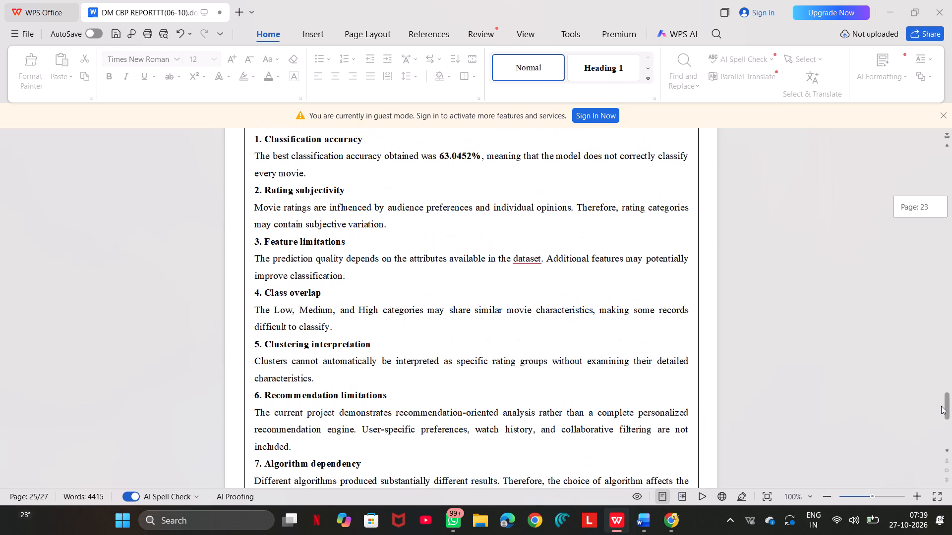
{"action": "left_click_drag", "start_coordinate": [941, 406], "coordinate": [940, 393]}
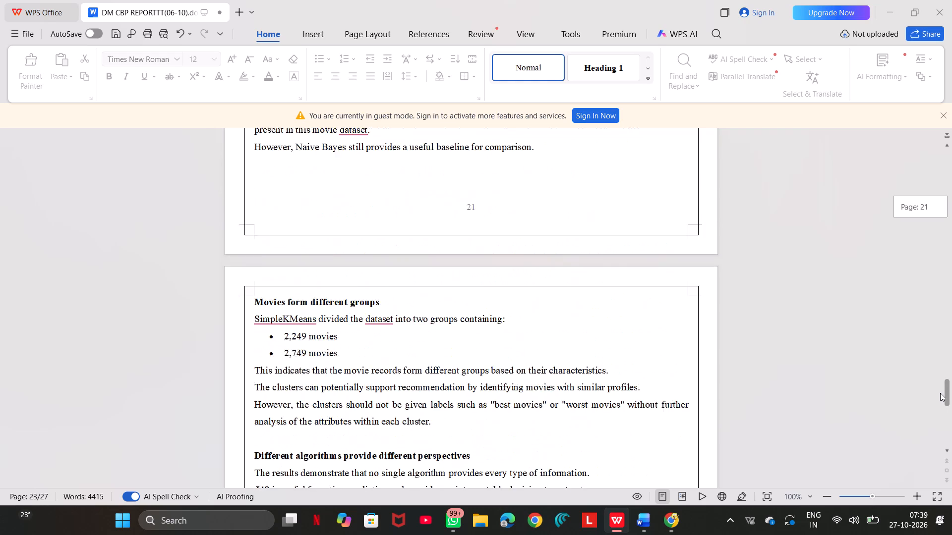
{"action": "left_click_drag", "start_coordinate": [940, 393], "coordinate": [938, 382]}
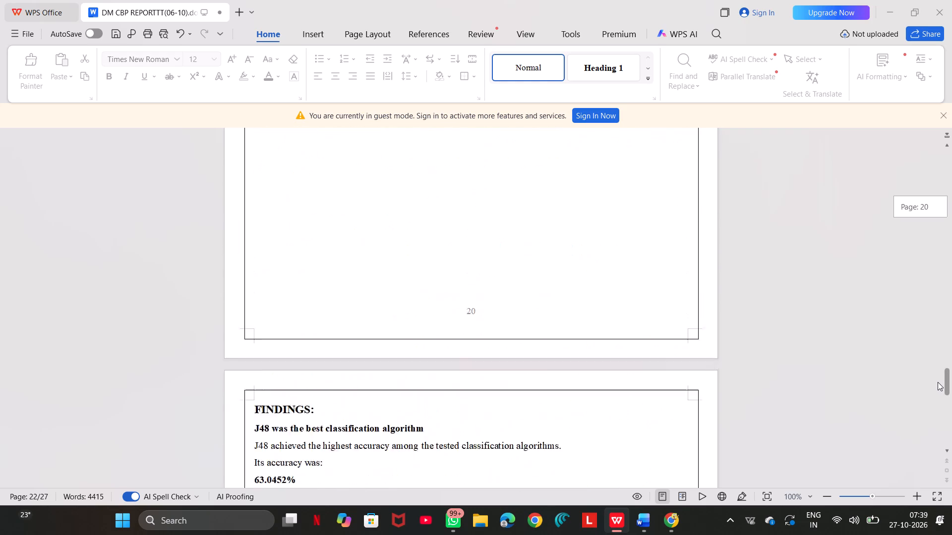
{"action": "left_click_drag", "start_coordinate": [938, 382], "coordinate": [935, 368]}
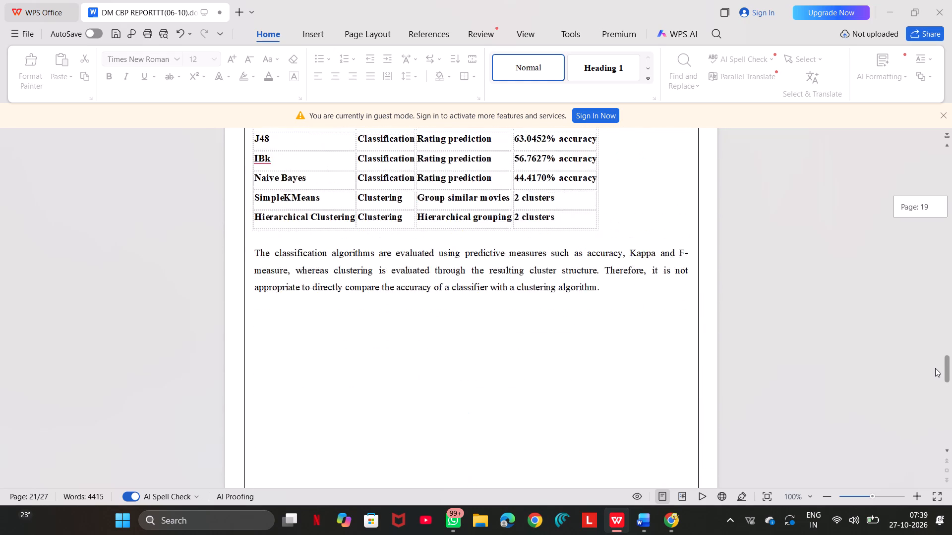
{"action": "left_click_drag", "start_coordinate": [935, 368], "coordinate": [935, 363]}
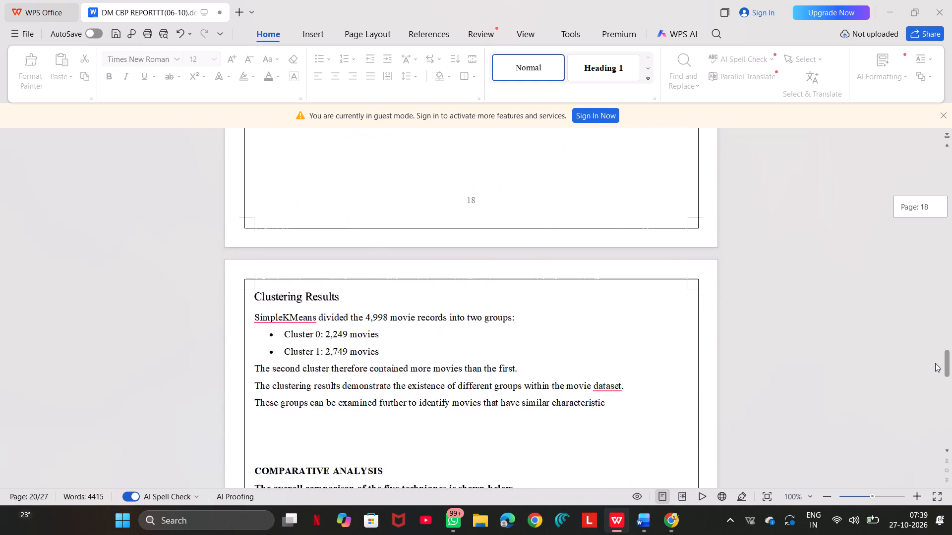
{"action": "left_click_drag", "start_coordinate": [935, 363], "coordinate": [935, 352]}
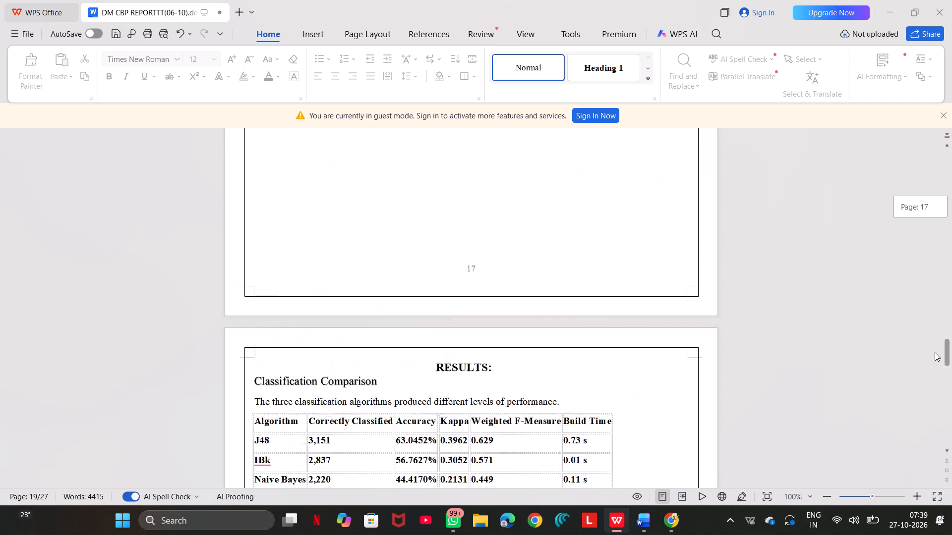
{"action": "left_click_drag", "start_coordinate": [935, 352], "coordinate": [934, 340]}
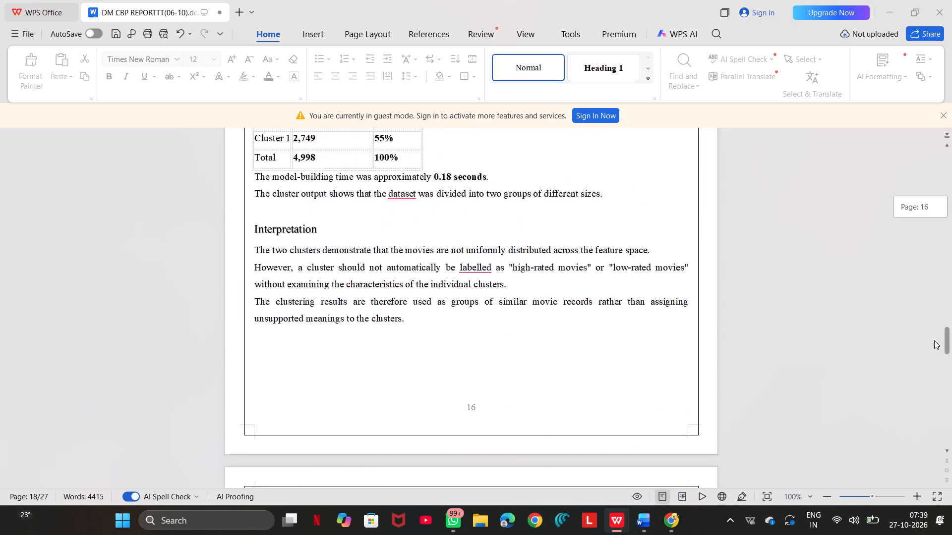
{"action": "left_click_drag", "start_coordinate": [934, 340], "coordinate": [934, 251]}
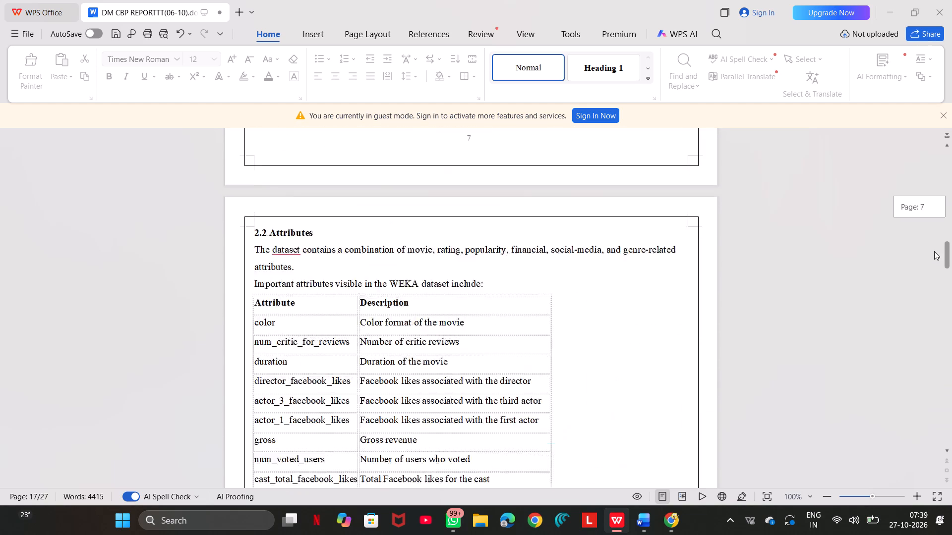
{"action": "left_click_drag", "start_coordinate": [934, 251], "coordinate": [933, 139]}
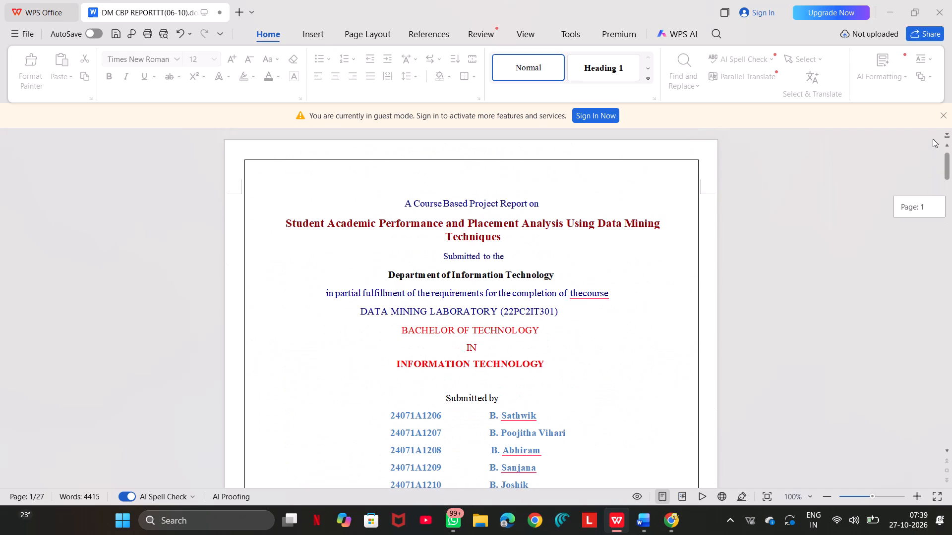
{"action": "left_click_drag", "start_coordinate": [933, 139], "coordinate": [933, 126]}
{"action": "scroll", "coordinate": [640, 361], "scroll_direction": "down", "scroll_amount": 1}
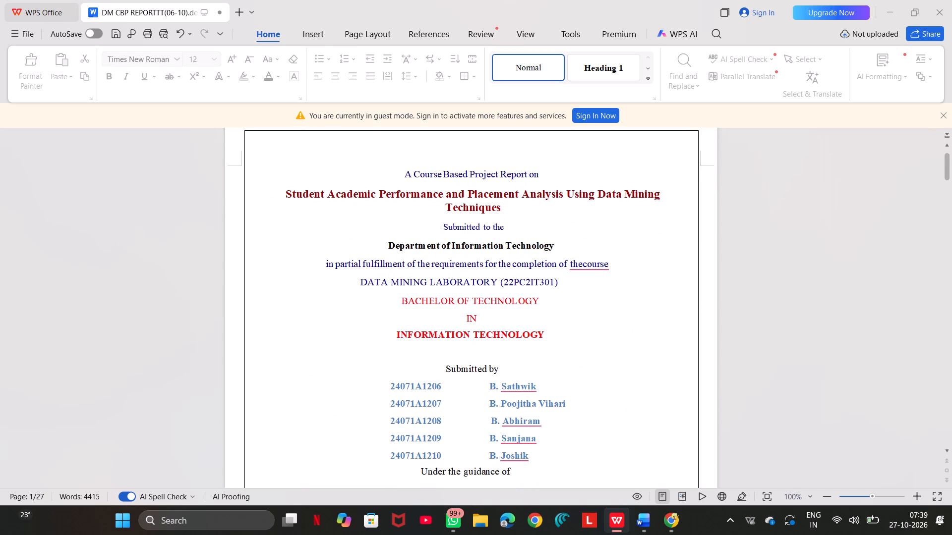
{"action": "scroll", "coordinate": [640, 361], "scroll_direction": "down", "scroll_amount": 1}
{"action": "scroll", "coordinate": [608, 410], "scroll_direction": "down", "scroll_amount": 3}
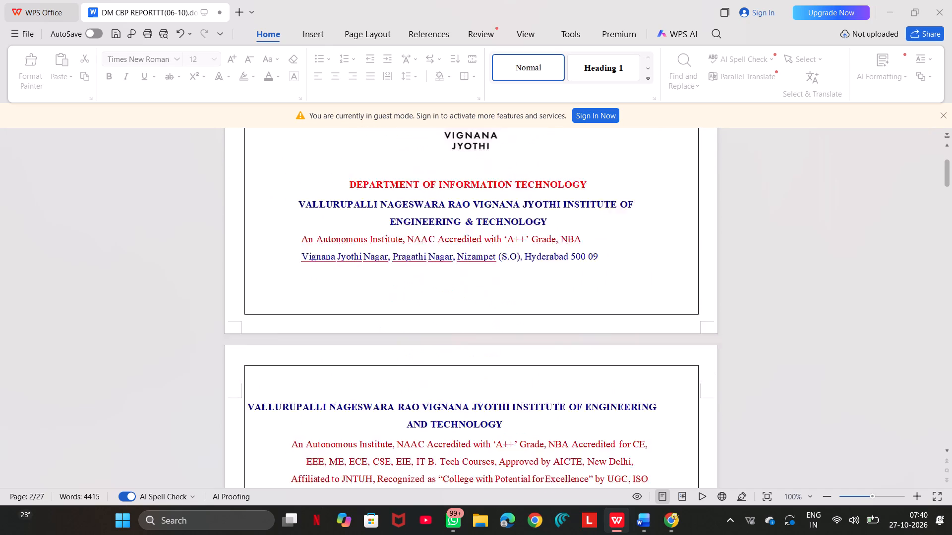
{"action": "scroll", "coordinate": [608, 410], "scroll_direction": "down", "scroll_amount": 6}
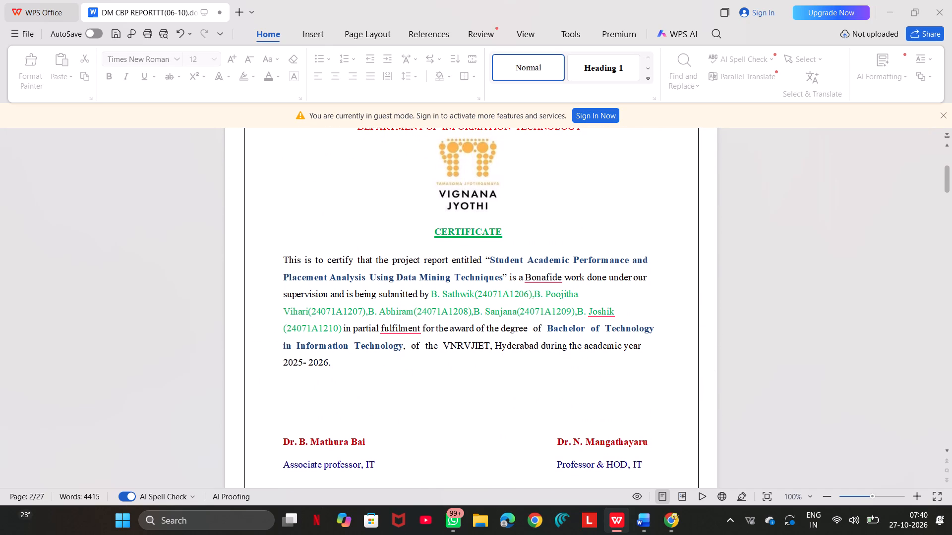
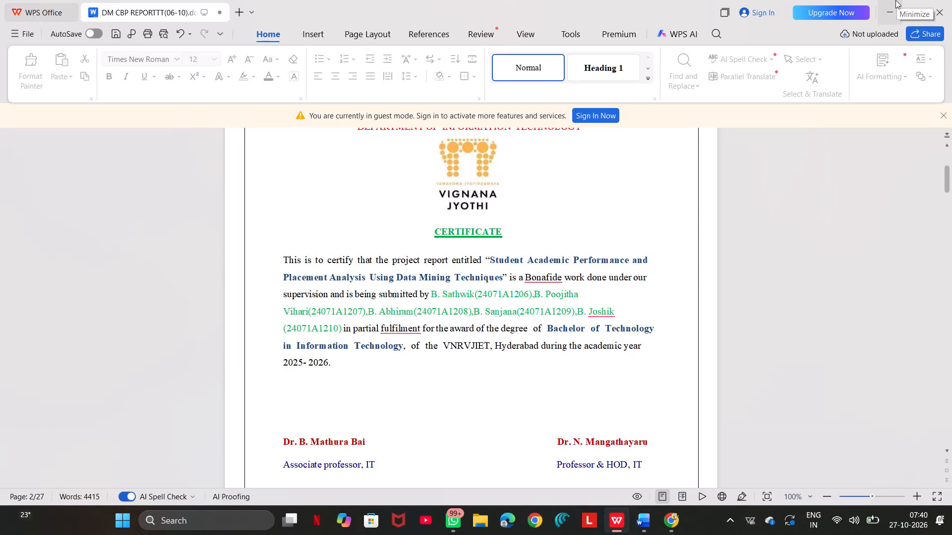
Minimize the WPS Office and Word report windows to return to iLovePDF's converted-file download page in Chrome.
{"action": "left_click", "coordinate": [895, 0]}
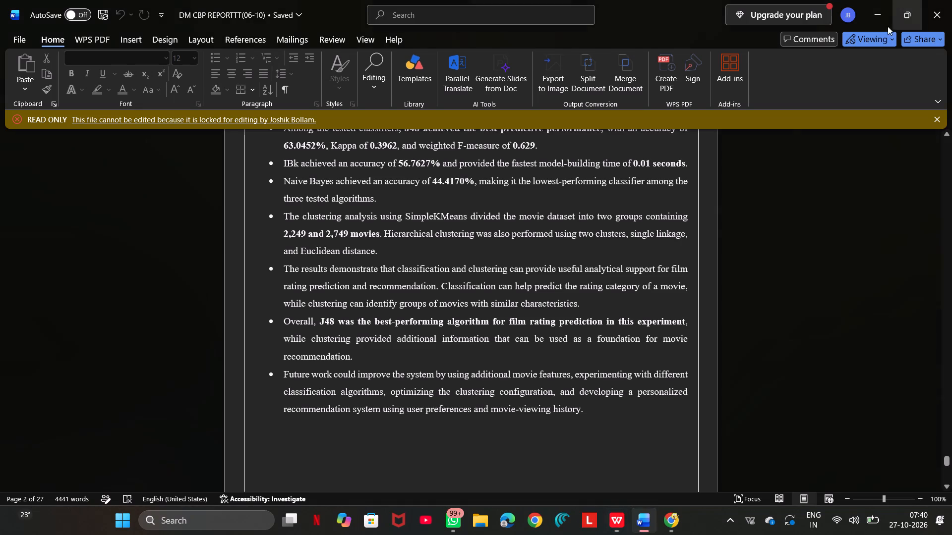
{"action": "scroll", "coordinate": [599, 202], "scroll_direction": "up", "scroll_amount": 7}
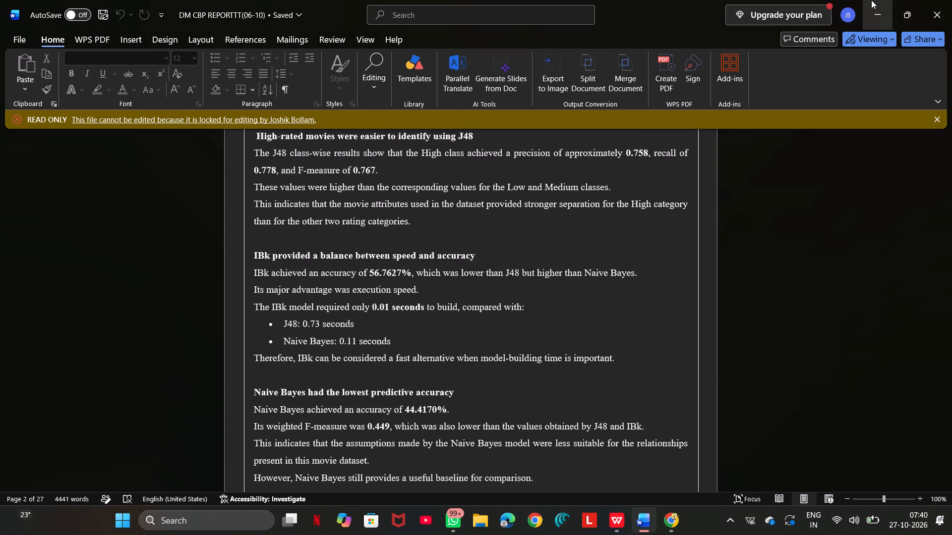
{"action": "left_click", "coordinate": [891, 0]}
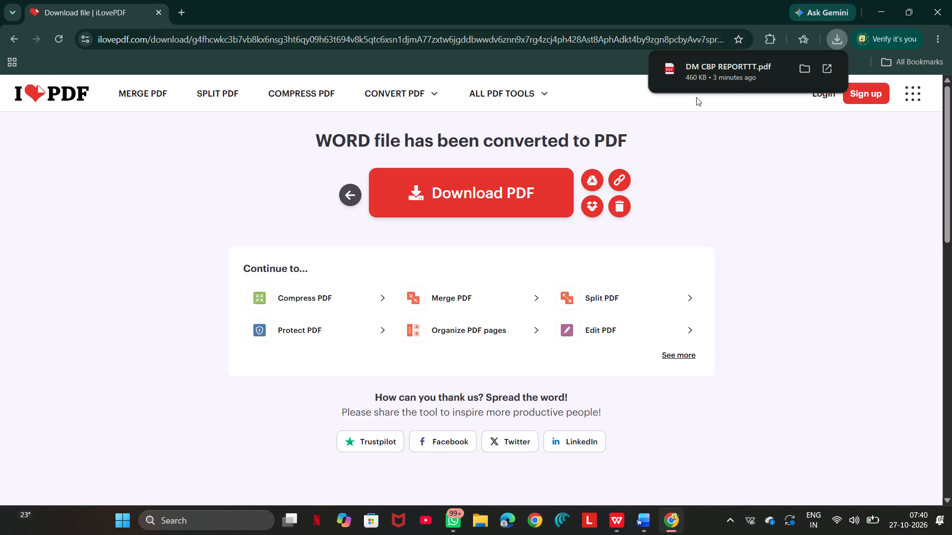
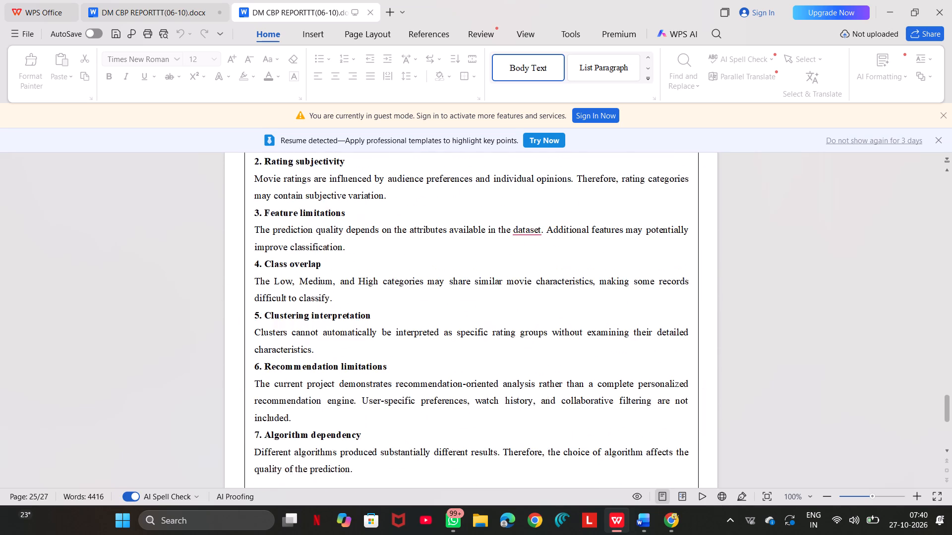
Look back over the limitations and conclusion pages of the report copy.
{"action": "scroll", "coordinate": [539, 362], "scroll_direction": "up", "scroll_amount": 4}
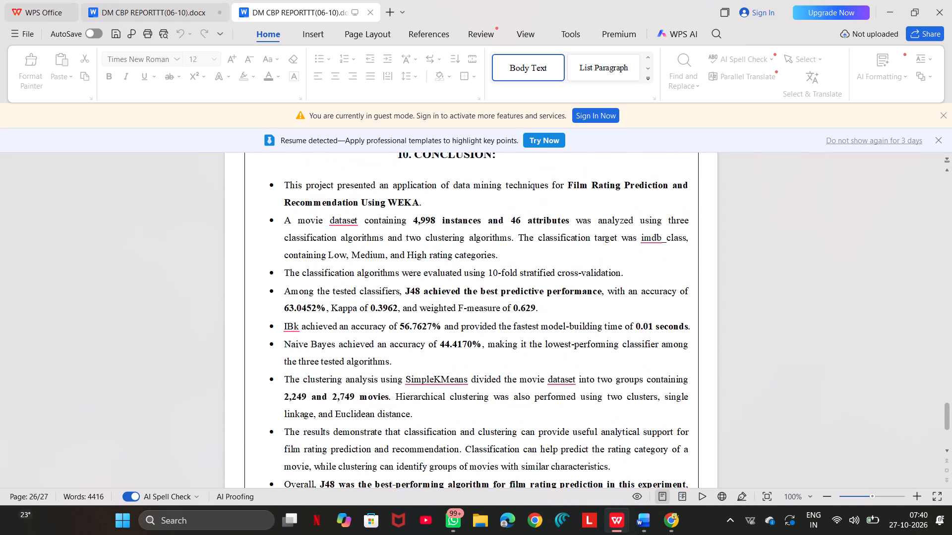
{"action": "scroll", "coordinate": [539, 362], "scroll_direction": "up", "scroll_amount": 3}
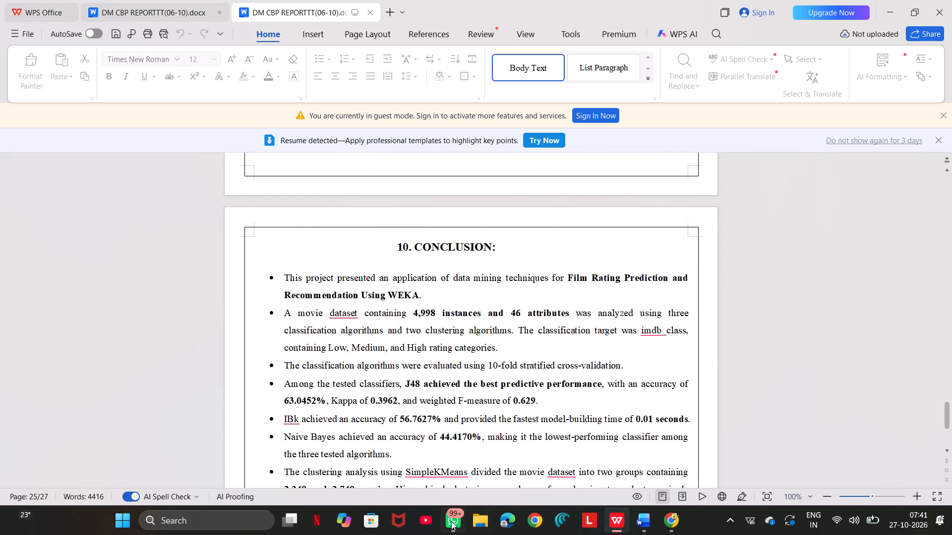
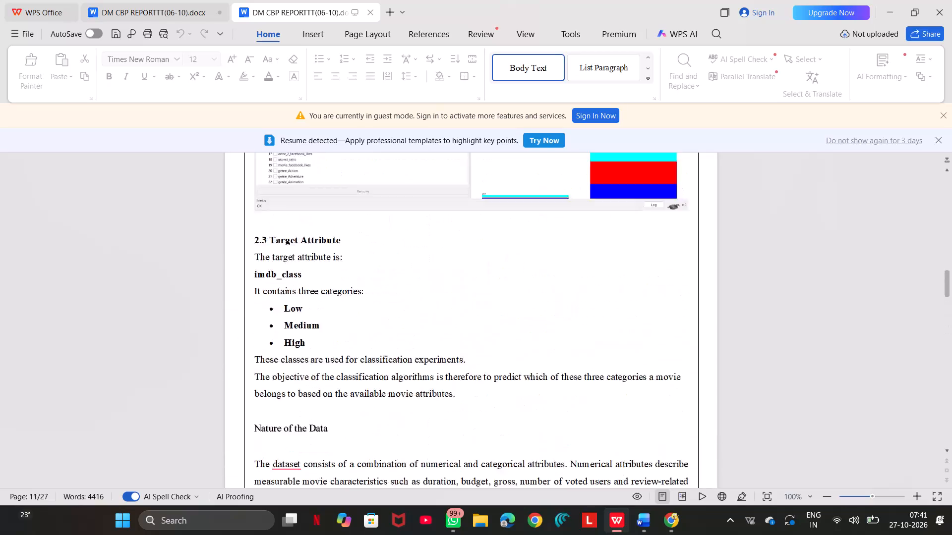
Recheck the report from the title page and certificate through the J48 results to the last page and the conclusion.
{"action": "scroll", "coordinate": [459, 300], "scroll_direction": "down", "scroll_amount": 2}
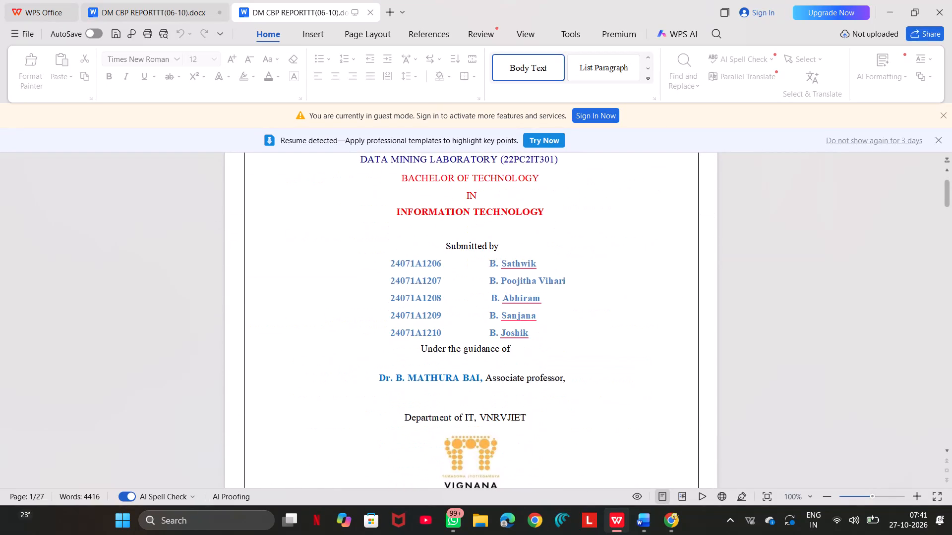
{"action": "scroll", "coordinate": [459, 300], "scroll_direction": "down", "scroll_amount": 11}
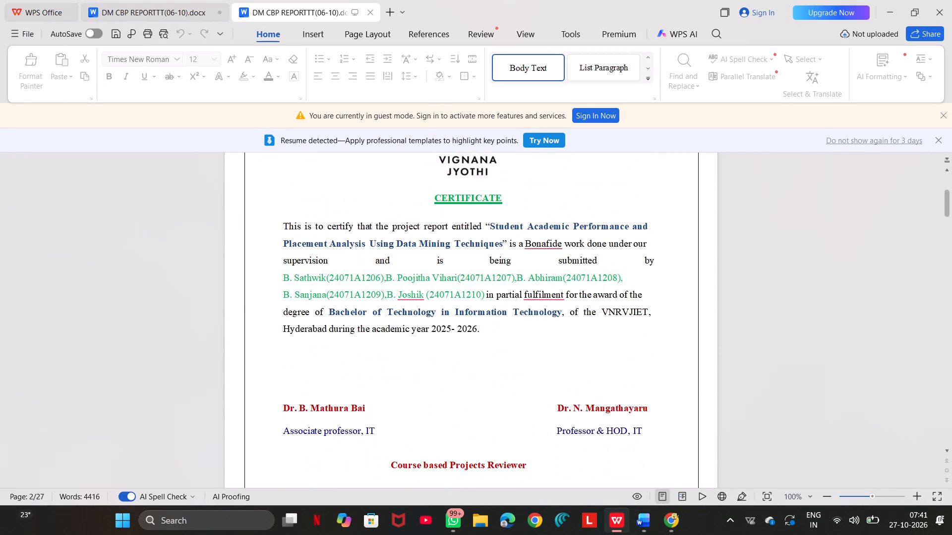
{"action": "scroll", "coordinate": [507, 357], "scroll_direction": "down", "scroll_amount": 2}
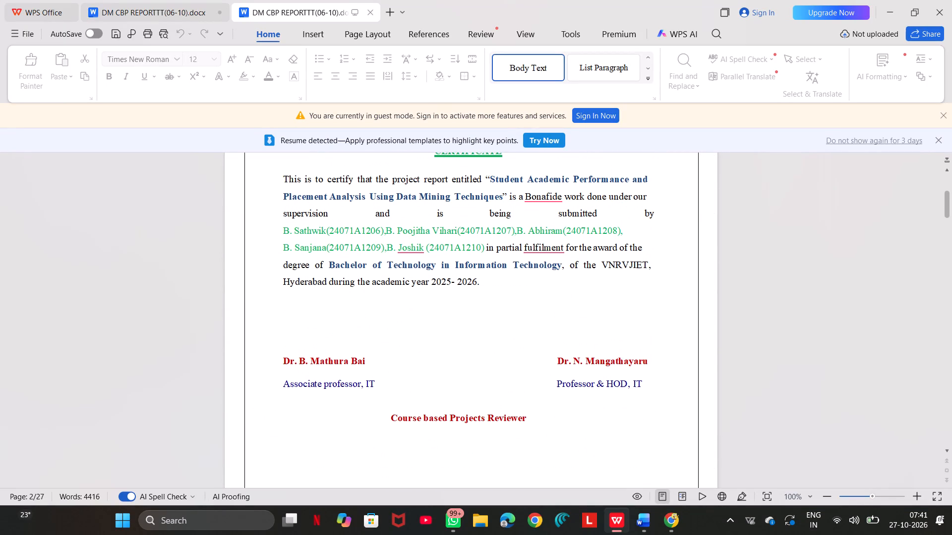
{"action": "scroll", "coordinate": [507, 357], "scroll_direction": "down", "scroll_amount": 20}
{"action": "scroll", "coordinate": [507, 357], "scroll_direction": "down", "scroll_amount": 20}
{"action": "scroll", "coordinate": [507, 357], "scroll_direction": "down", "scroll_amount": 4}
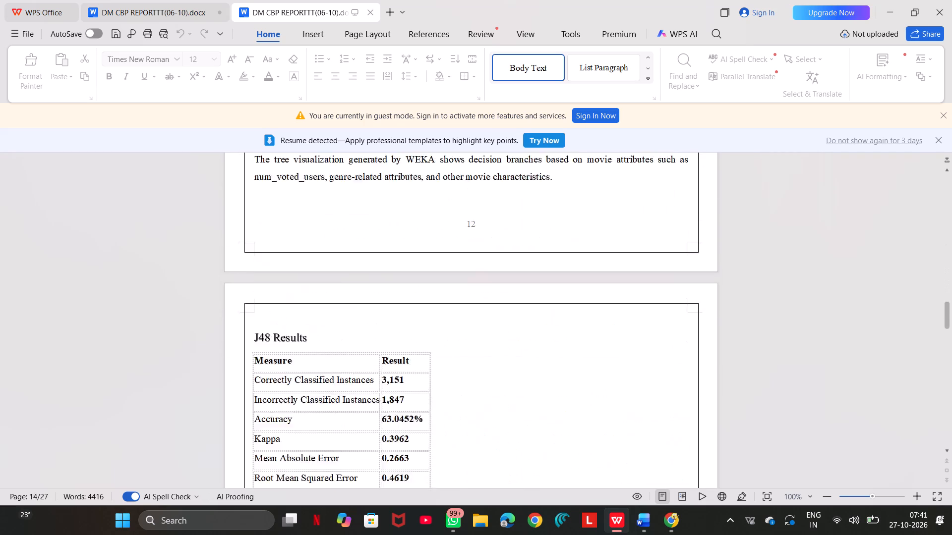
{"action": "scroll", "coordinate": [507, 357], "scroll_direction": "down", "scroll_amount": 20}
{"action": "scroll", "coordinate": [507, 357], "scroll_direction": "down", "scroll_amount": 20}
{"action": "scroll", "coordinate": [507, 357], "scroll_direction": "down", "scroll_amount": 2}
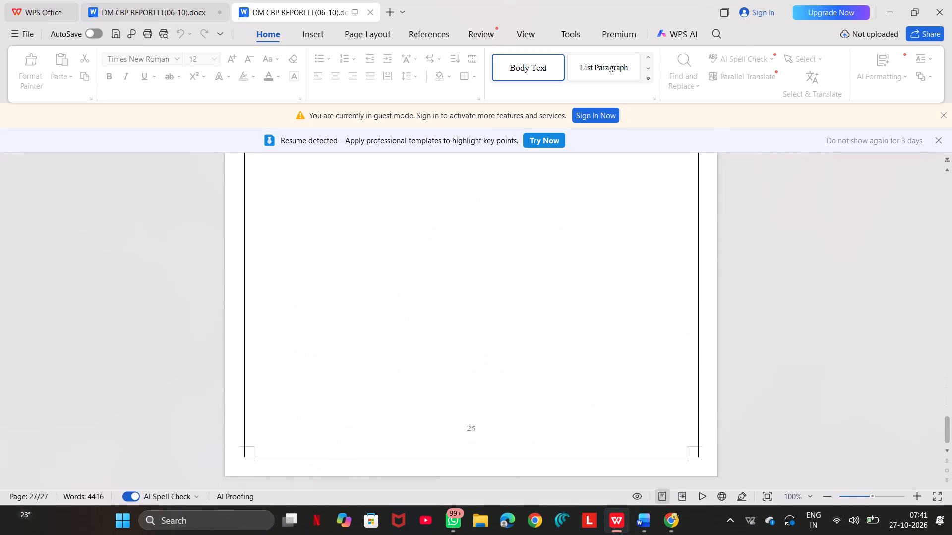
{"action": "scroll", "coordinate": [507, 357], "scroll_direction": "up", "scroll_amount": 12}
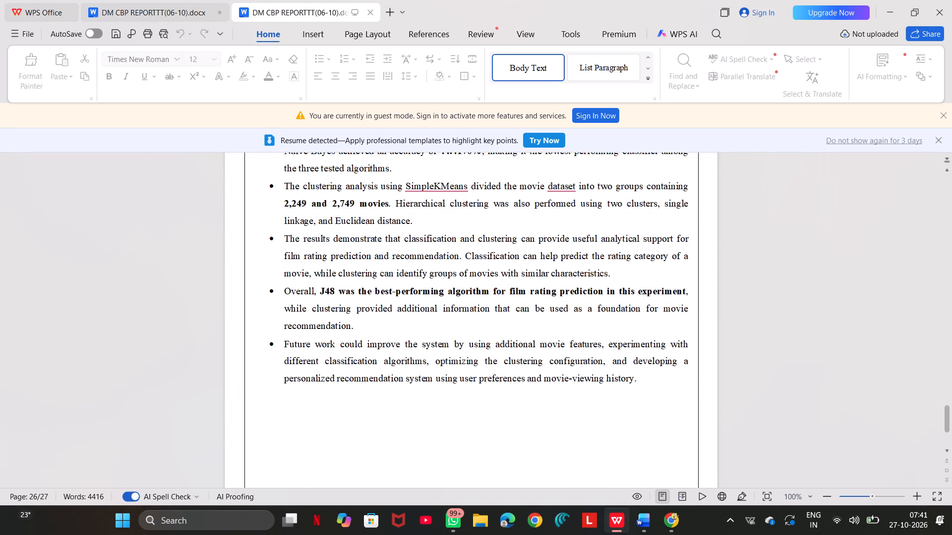
{"action": "scroll", "coordinate": [507, 357], "scroll_direction": "up", "scroll_amount": 6}
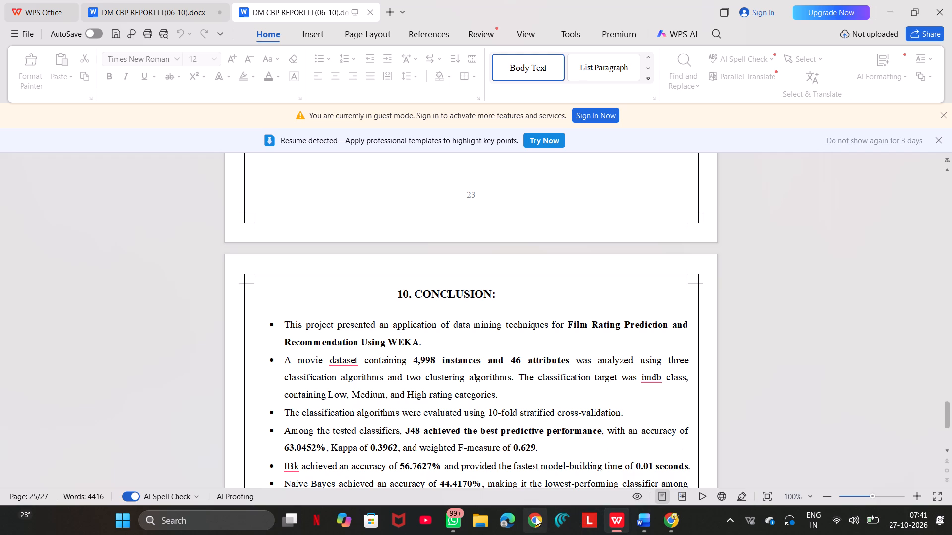
Switch to Chrome, where iLovePDF's download page for the converted report is open.
{"action": "left_click", "coordinate": [660, 522]}
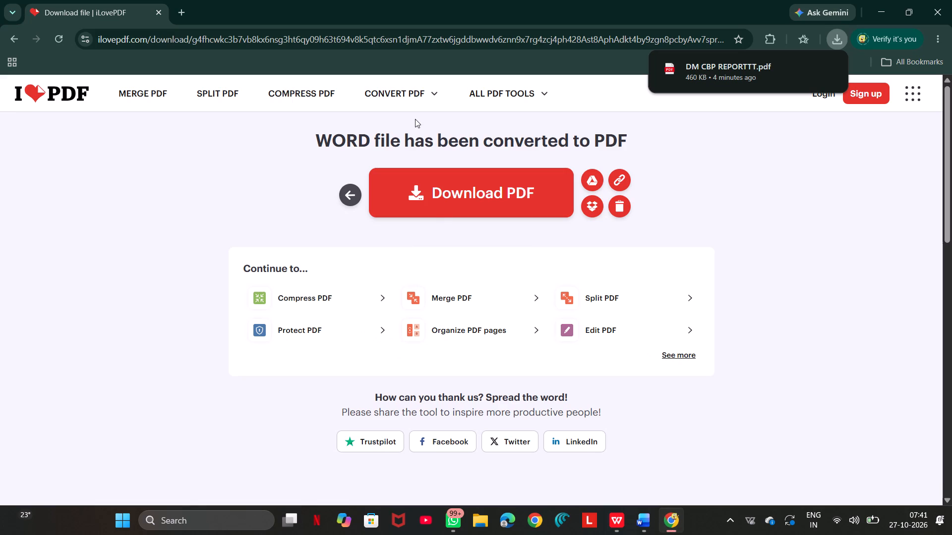
{"action": "left_click", "coordinate": [349, 200]}
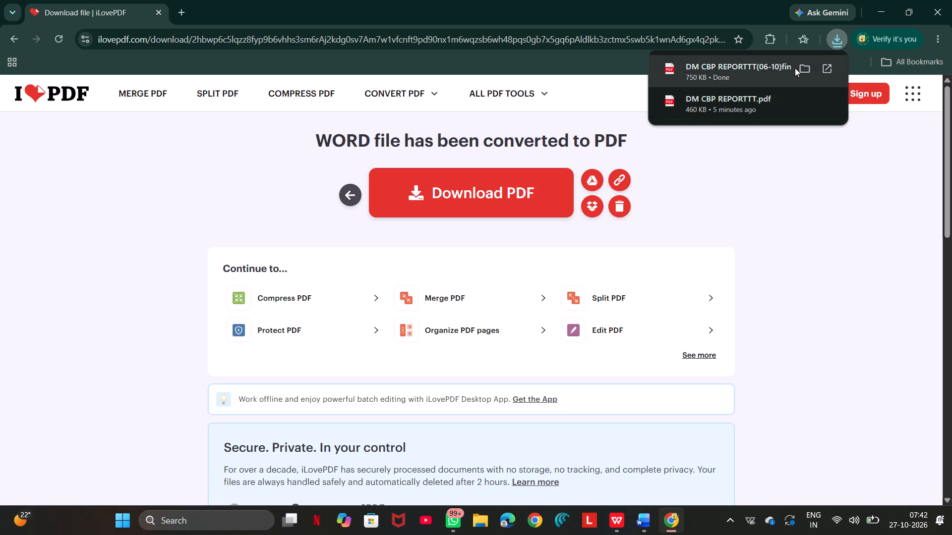
{"action": "left_click", "coordinate": [833, 71]}
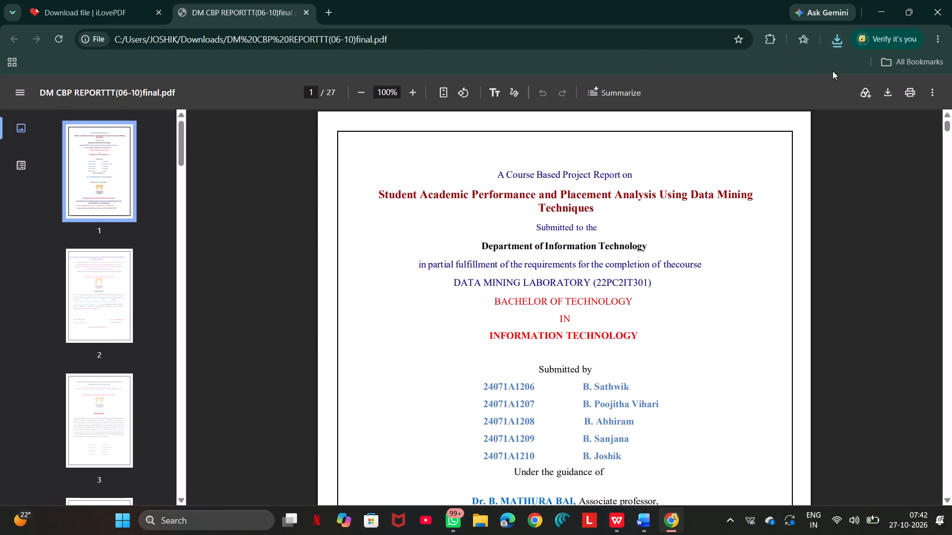
Skim the converted PDF from the cover page through the introduction and methodology to the conclusion on page 26.
{"action": "scroll", "coordinate": [589, 207], "scroll_direction": "down", "scroll_amount": 11}
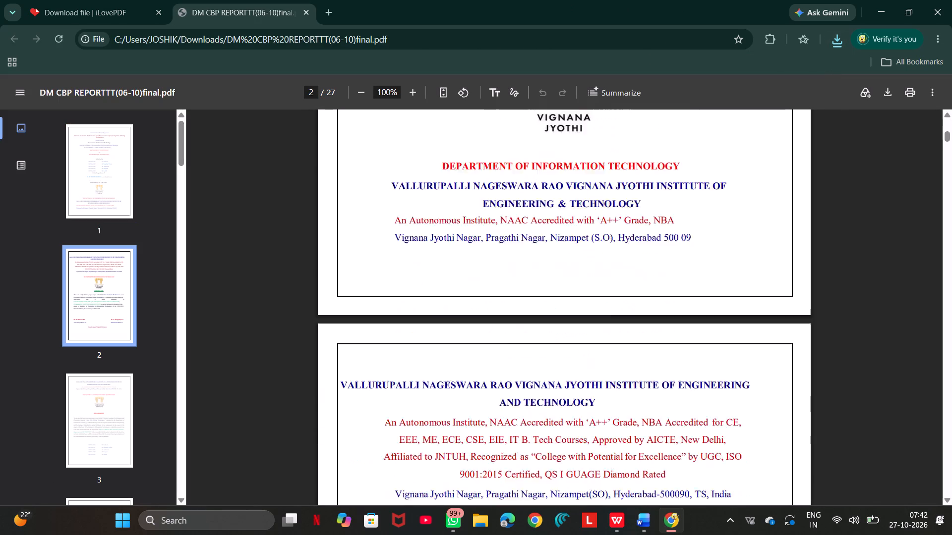
{"action": "scroll", "coordinate": [589, 207], "scroll_direction": "down", "scroll_amount": 20}
{"action": "scroll", "coordinate": [589, 207], "scroll_direction": "down", "scroll_amount": 3}
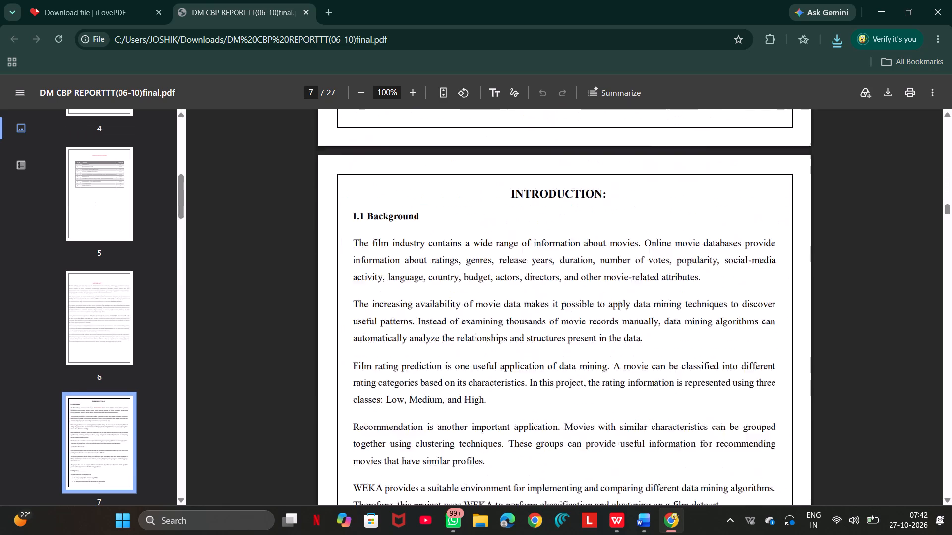
{"action": "scroll", "coordinate": [589, 207], "scroll_direction": "down", "scroll_amount": 2}
{"action": "left_click_drag", "start_coordinate": [179, 271], "coordinate": [187, 321]}
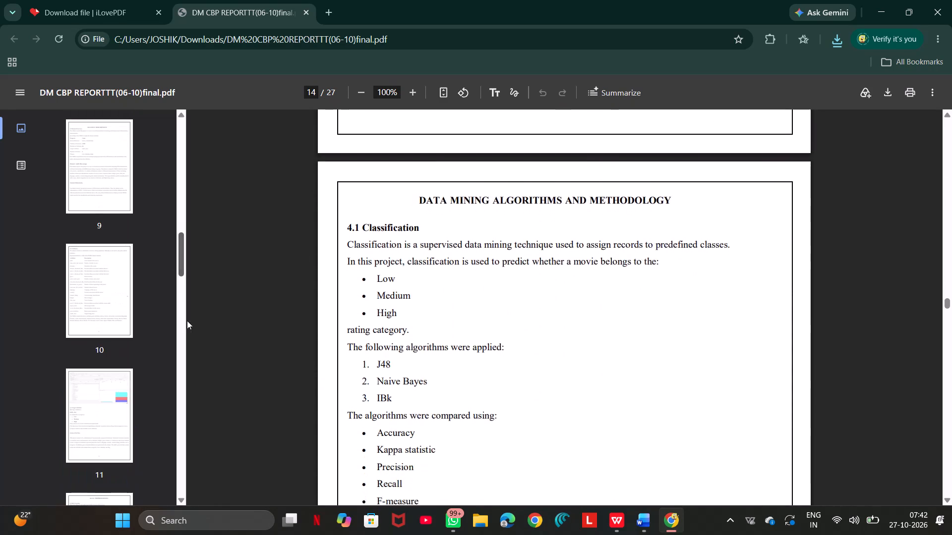
{"action": "left_click_drag", "start_coordinate": [187, 321], "coordinate": [189, 403]}
{"action": "scroll", "coordinate": [101, 395], "scroll_direction": "down", "scroll_amount": 16}
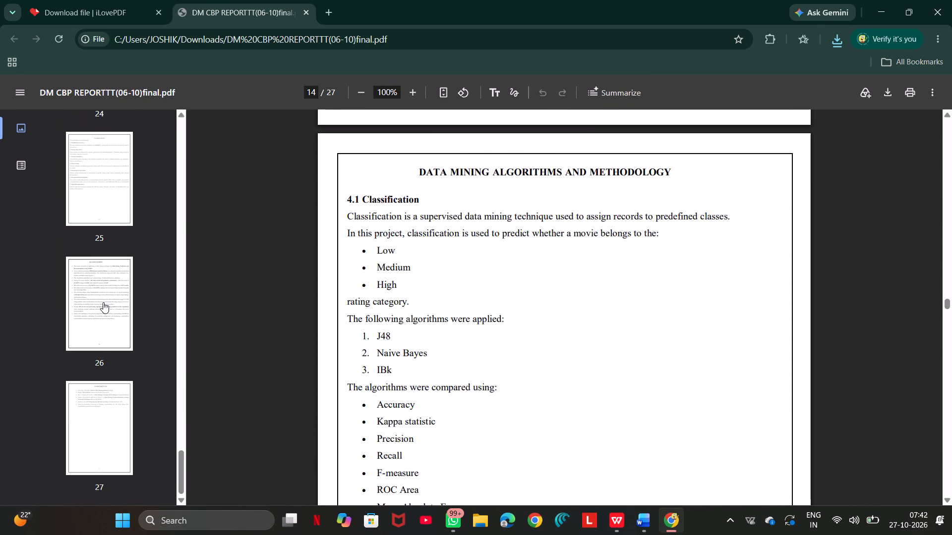
{"action": "left_click", "coordinate": [103, 302]}
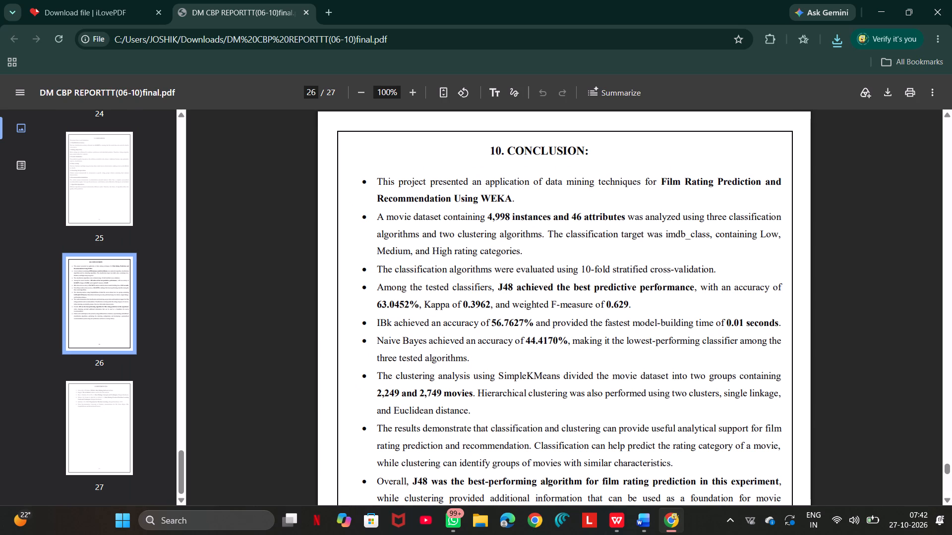
{"action": "scroll", "coordinate": [431, 310], "scroll_direction": "down", "scroll_amount": 8}
Review the PDF backwards from the conclusion through the findings, comparative analysis and results to the clustering sections.
{"action": "scroll", "coordinate": [431, 310], "scroll_direction": "up", "scroll_amount": 7}
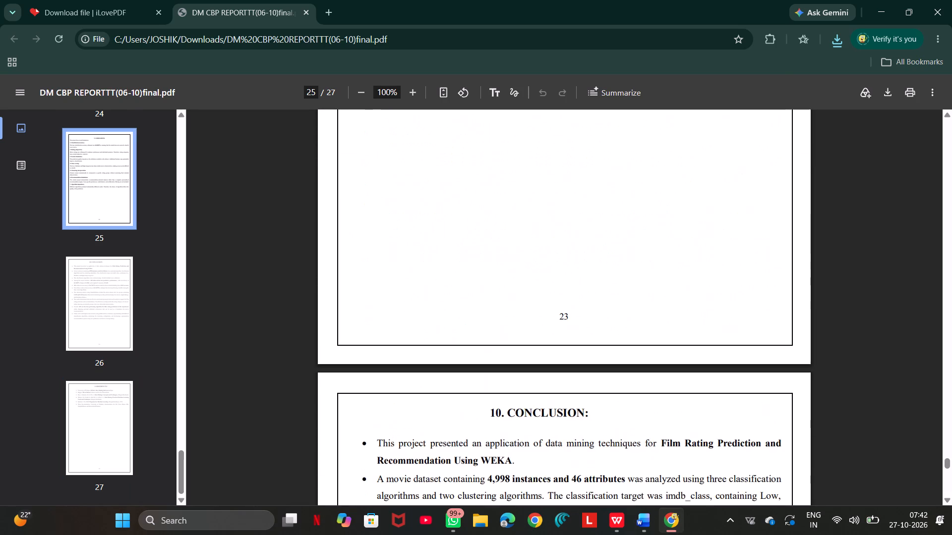
{"action": "scroll", "coordinate": [431, 310], "scroll_direction": "up", "scroll_amount": 11}
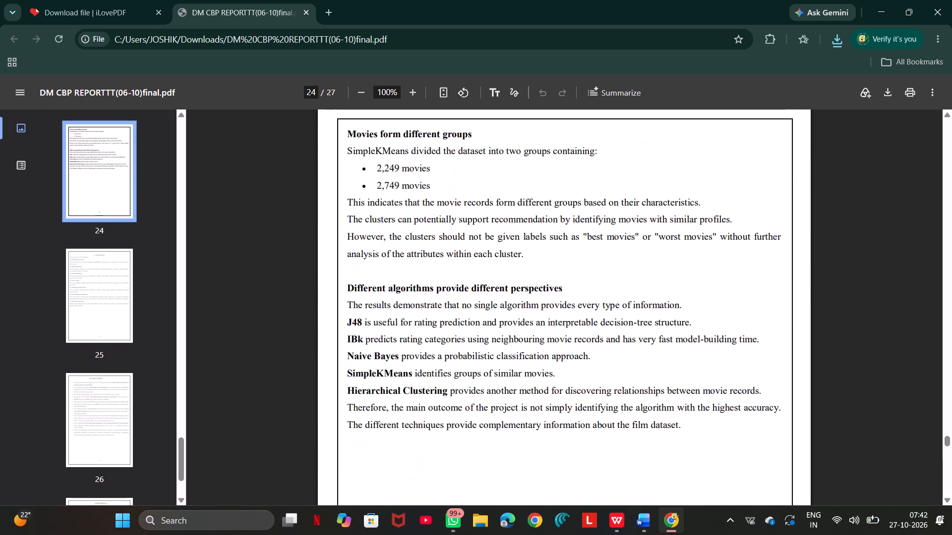
{"action": "scroll", "coordinate": [431, 310], "scroll_direction": "up", "scroll_amount": 9}
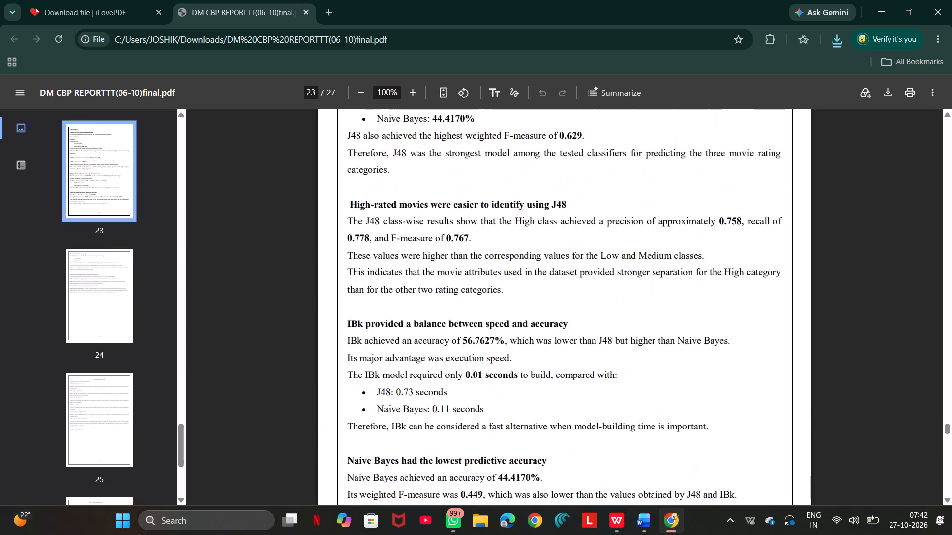
{"action": "scroll", "coordinate": [431, 310], "scroll_direction": "up", "scroll_amount": 7}
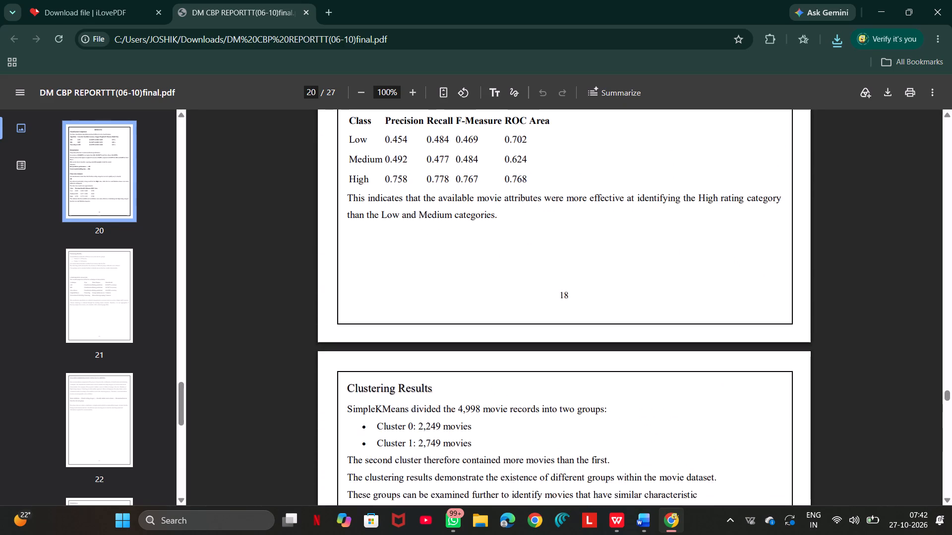
{"action": "scroll", "coordinate": [431, 310], "scroll_direction": "up", "scroll_amount": 1}
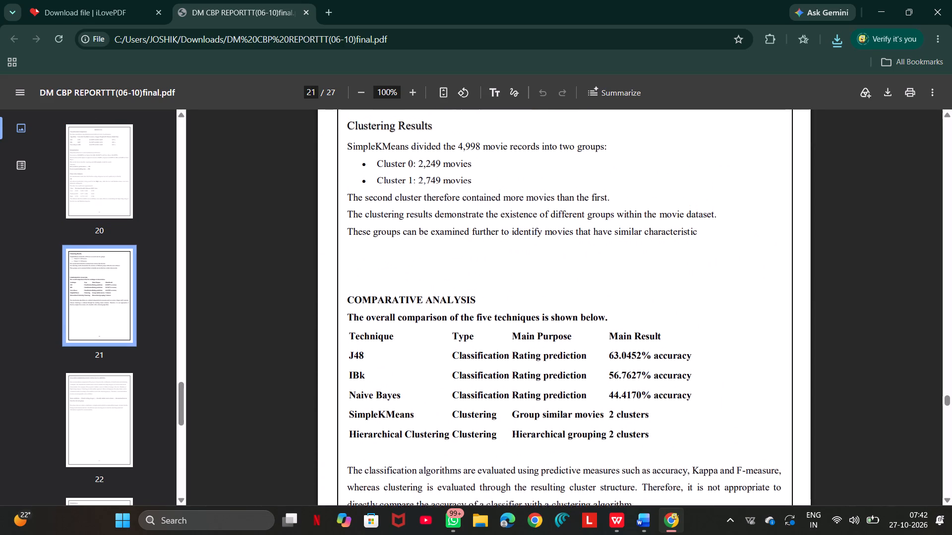
{"action": "scroll", "coordinate": [431, 310], "scroll_direction": "up", "scroll_amount": 5}
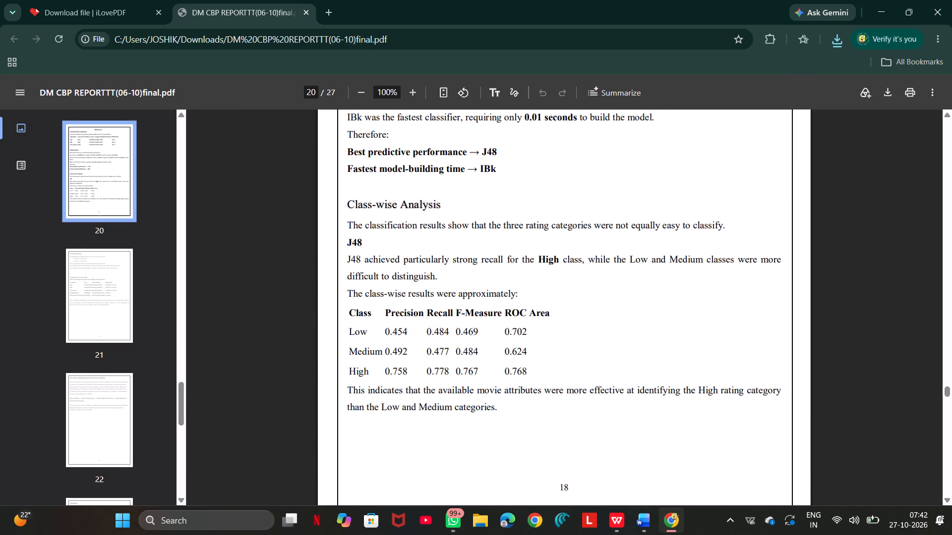
{"action": "scroll", "coordinate": [431, 310], "scroll_direction": "up", "scroll_amount": 7}
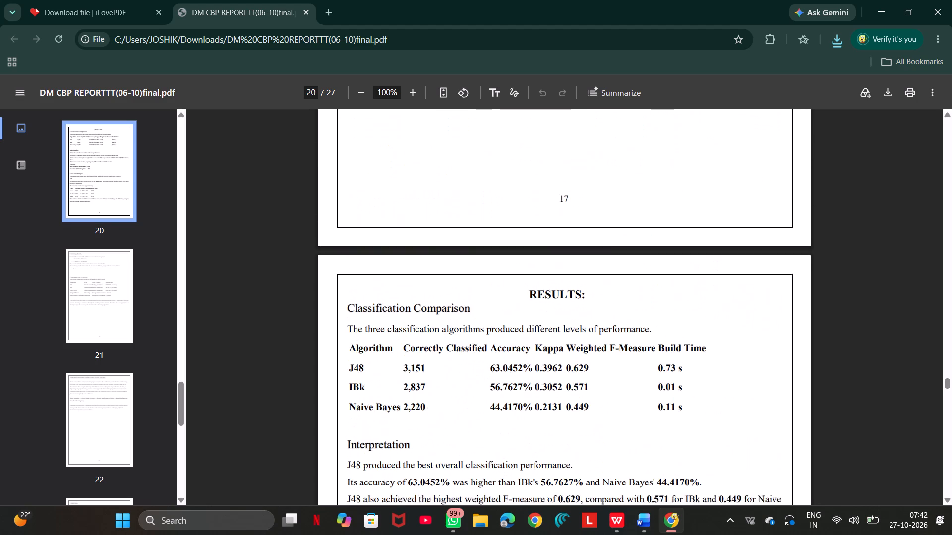
{"action": "scroll", "coordinate": [431, 310], "scroll_direction": "up", "scroll_amount": 8}
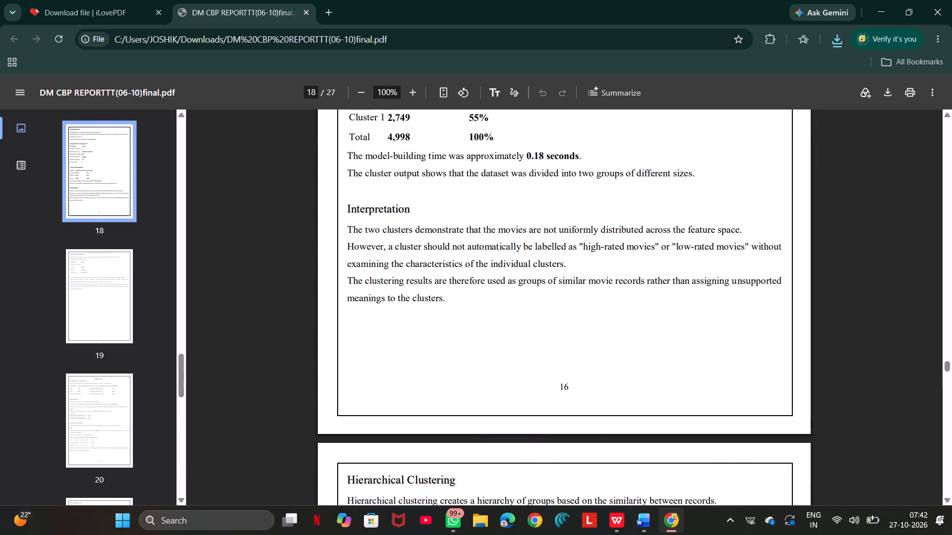
{"action": "scroll", "coordinate": [431, 310], "scroll_direction": "up", "scroll_amount": 7}
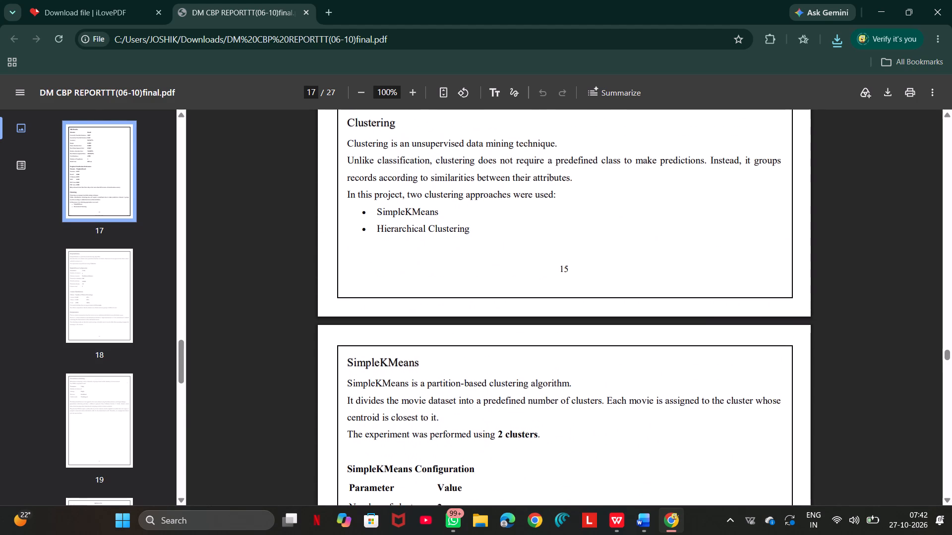
Review the PDF's classification result tables for IBk, Naive Bayes and J48, moving back towards the methodology.
{"action": "scroll", "coordinate": [431, 310], "scroll_direction": "up", "scroll_amount": 6}
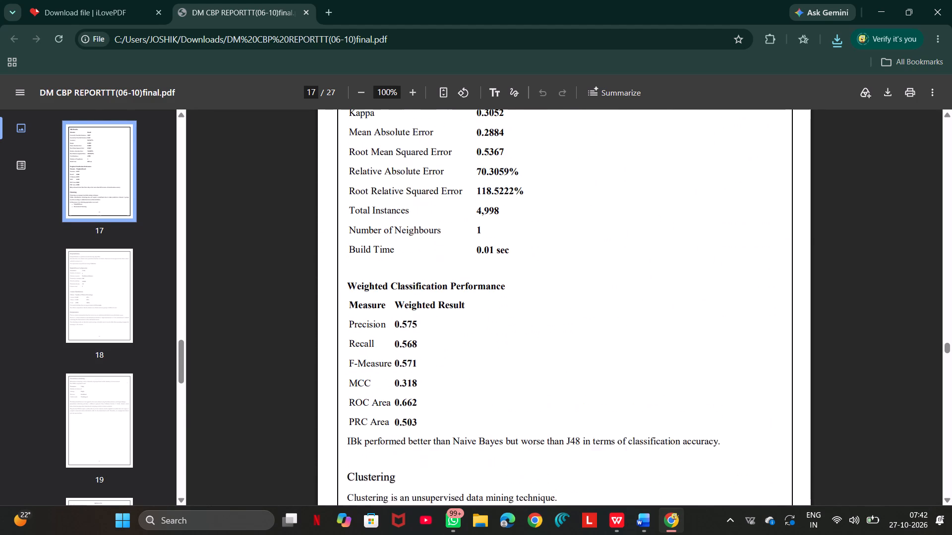
{"action": "scroll", "coordinate": [431, 310], "scroll_direction": "up", "scroll_amount": 6}
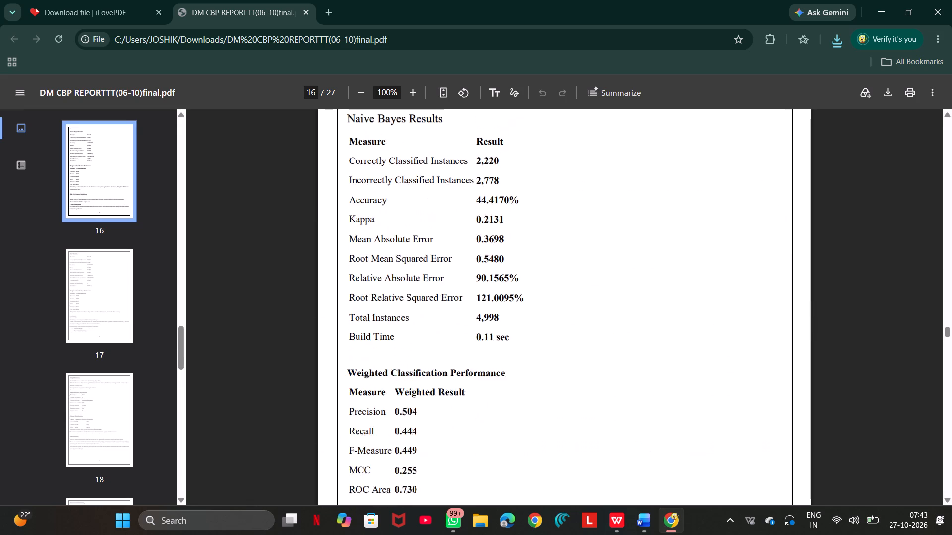
{"action": "scroll", "coordinate": [431, 310], "scroll_direction": "up", "scroll_amount": 4}
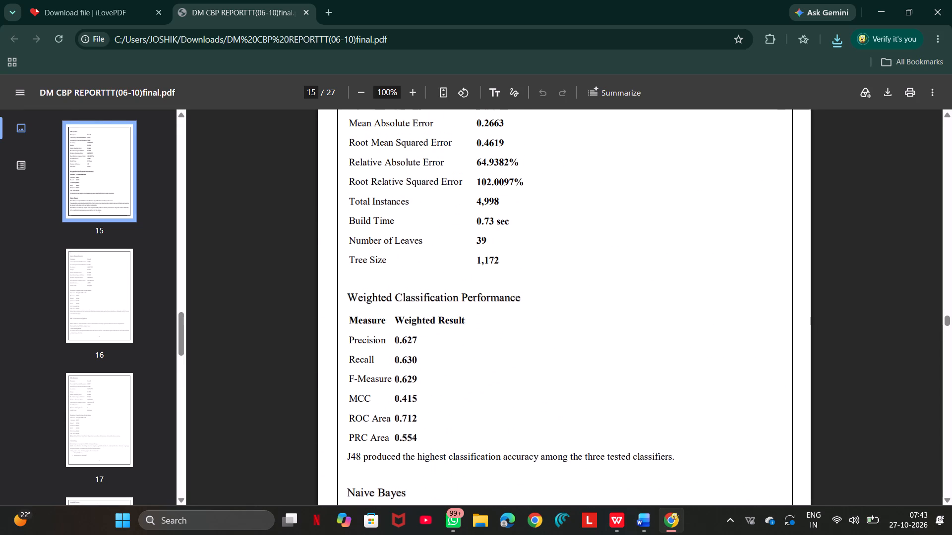
{"action": "scroll", "coordinate": [431, 310], "scroll_direction": "up", "scroll_amount": 5}
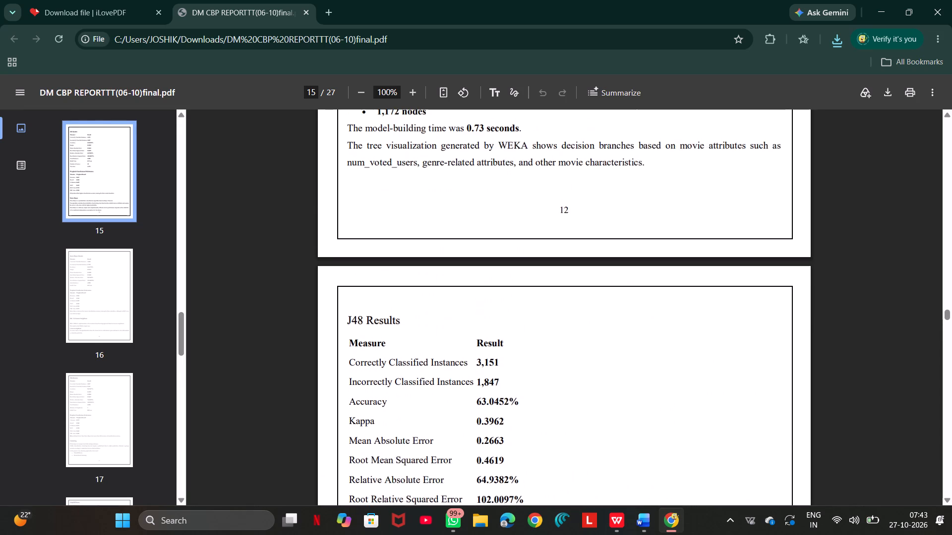
Review the remaining PDF pages backwards from the methodology through data preprocessing and the objectives to the cover page.
{"action": "scroll", "coordinate": [431, 310], "scroll_direction": "up", "scroll_amount": 4}
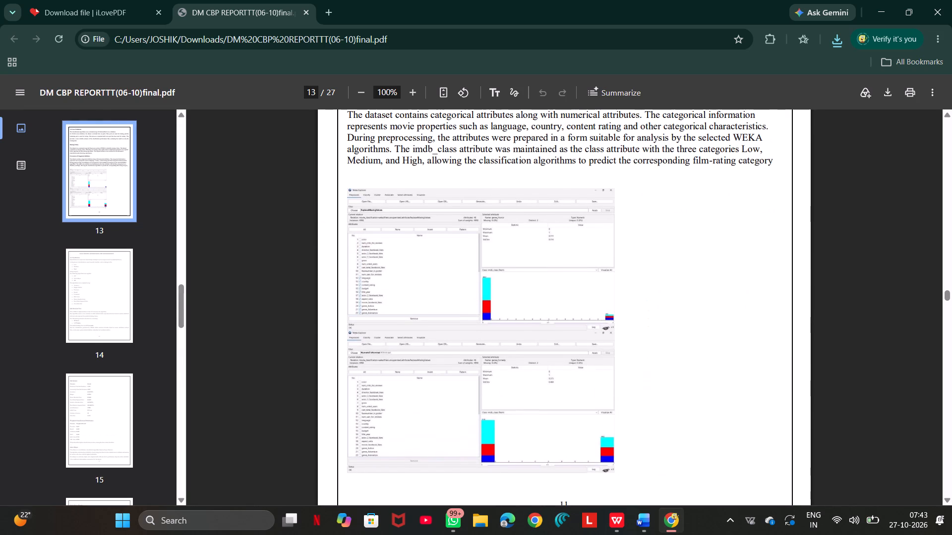
{"action": "scroll", "coordinate": [431, 310], "scroll_direction": "up", "scroll_amount": 12}
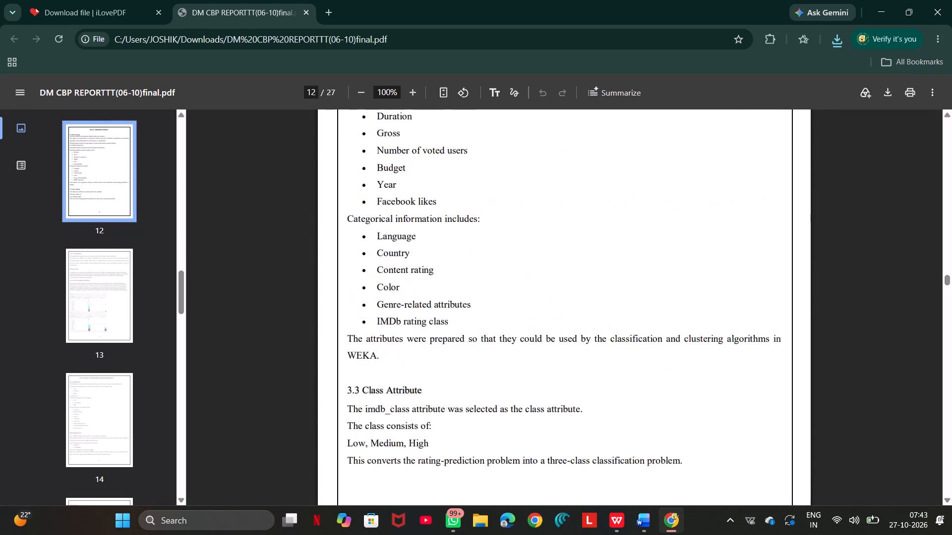
{"action": "scroll", "coordinate": [431, 310], "scroll_direction": "up", "scroll_amount": 11}
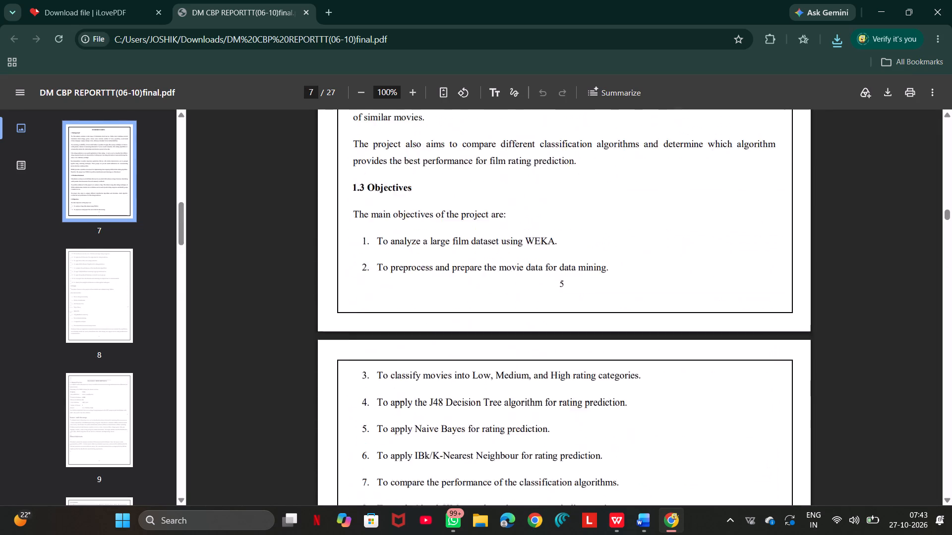
{"action": "scroll", "coordinate": [431, 310], "scroll_direction": "up", "scroll_amount": 10}
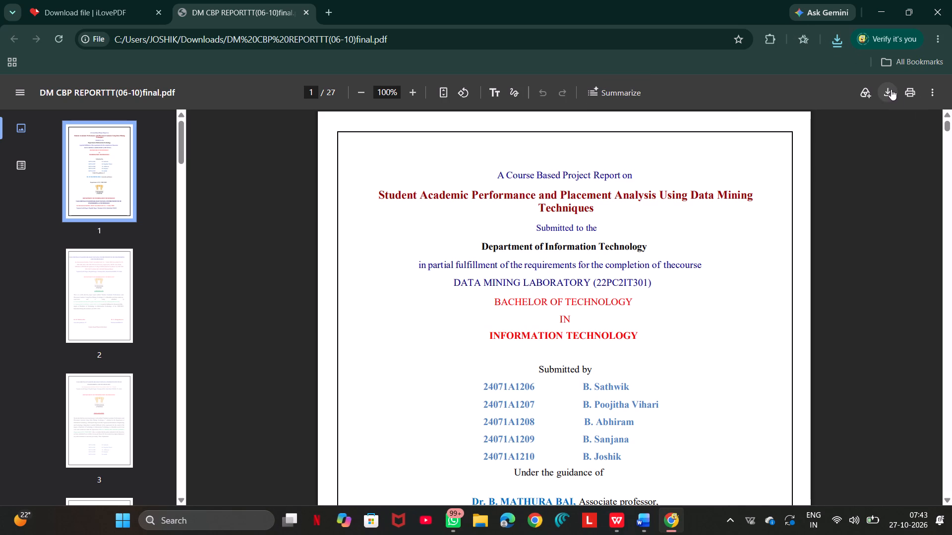
Examine the PDF's certificate page, including the certificate paragraph's line spacing and the signatory block.
{"action": "scroll", "coordinate": [807, 206], "scroll_direction": "down", "scroll_amount": 2}
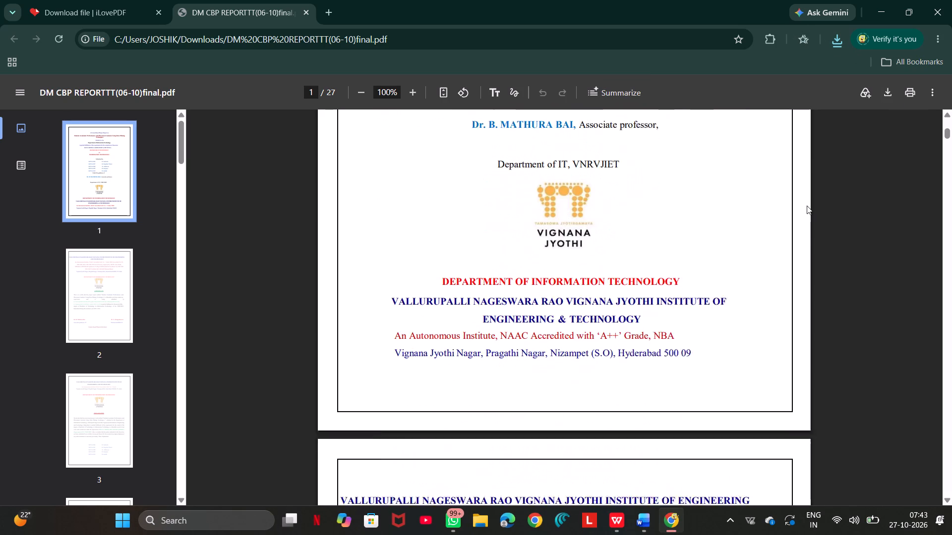
{"action": "scroll", "coordinate": [807, 206], "scroll_direction": "down", "scroll_amount": 3}
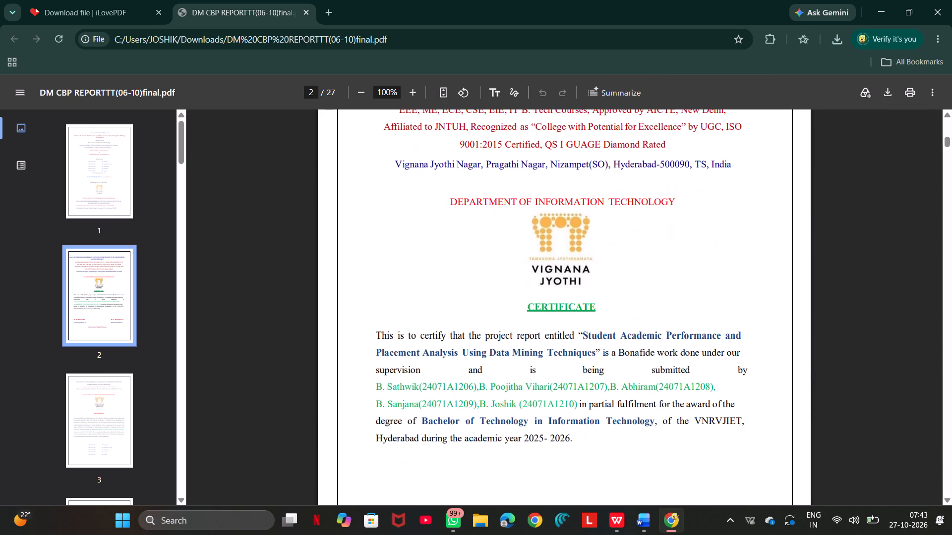
{"action": "left_click", "coordinate": [465, 370]}
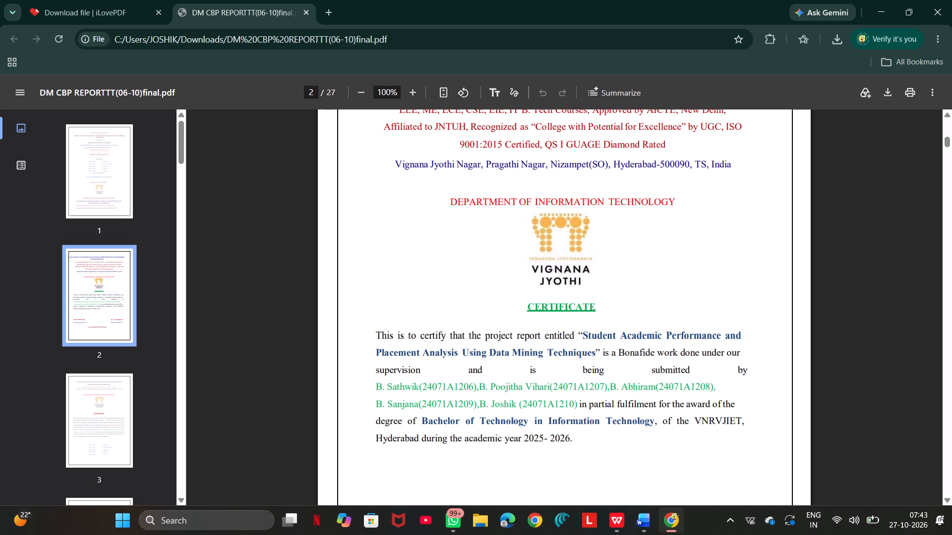
{"action": "scroll", "coordinate": [670, 200], "scroll_direction": "down", "scroll_amount": 4}
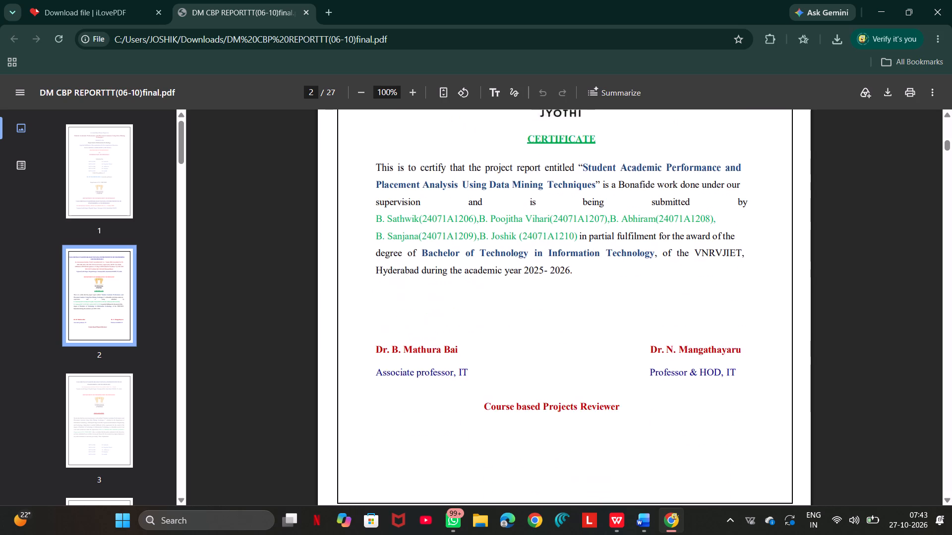
Compare the PDF's certificate page with the declaration page, checking the heading block, logo and paragraph layout.
{"action": "scroll", "coordinate": [670, 200], "scroll_direction": "down", "scroll_amount": 4}
{"action": "scroll", "coordinate": [670, 200], "scroll_direction": "up", "scroll_amount": 1}
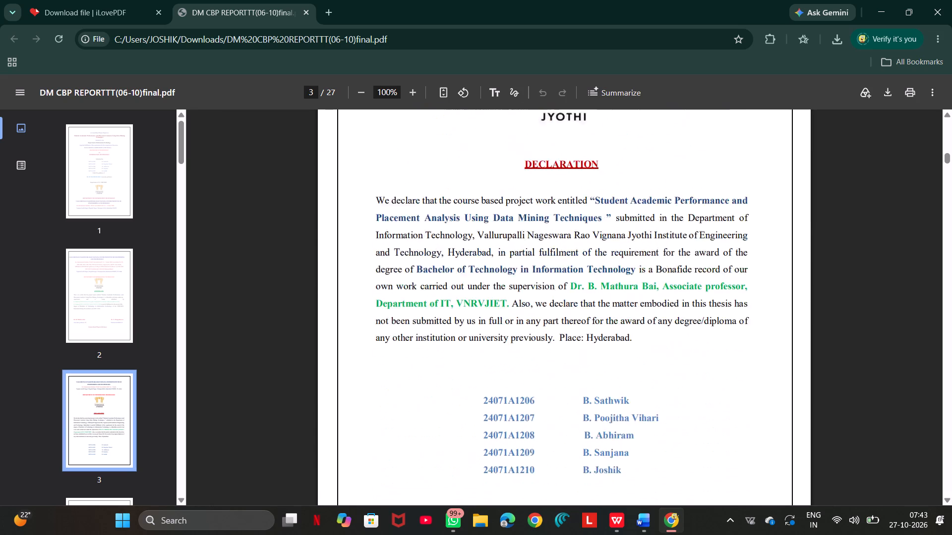
{"action": "scroll", "coordinate": [670, 200], "scroll_direction": "up", "scroll_amount": 1}
{"action": "scroll", "coordinate": [670, 200], "scroll_direction": "down", "scroll_amount": 1}
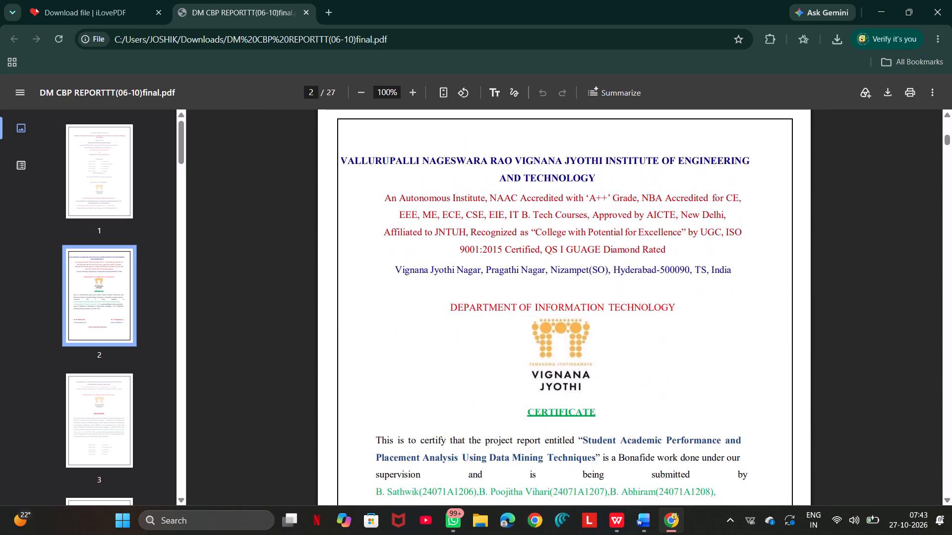
{"action": "scroll", "coordinate": [670, 200], "scroll_direction": "down", "scroll_amount": 3}
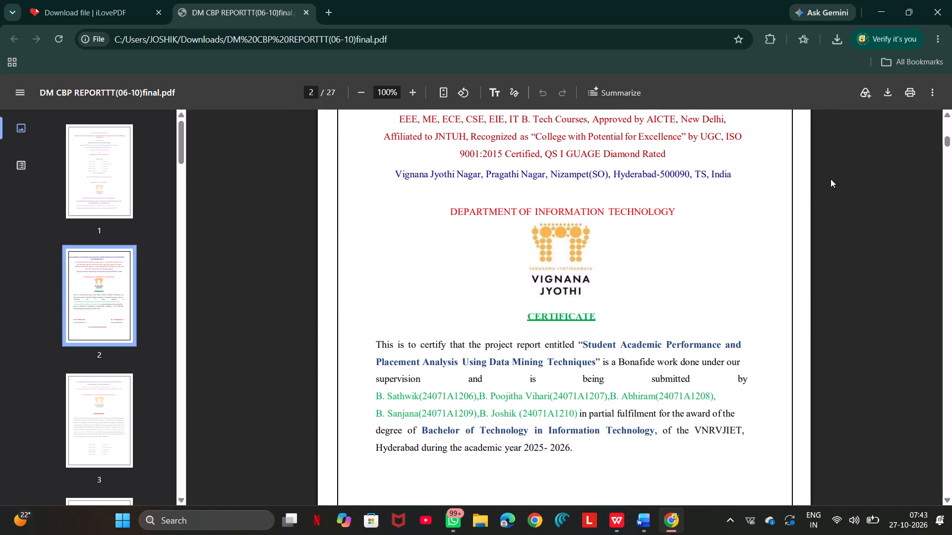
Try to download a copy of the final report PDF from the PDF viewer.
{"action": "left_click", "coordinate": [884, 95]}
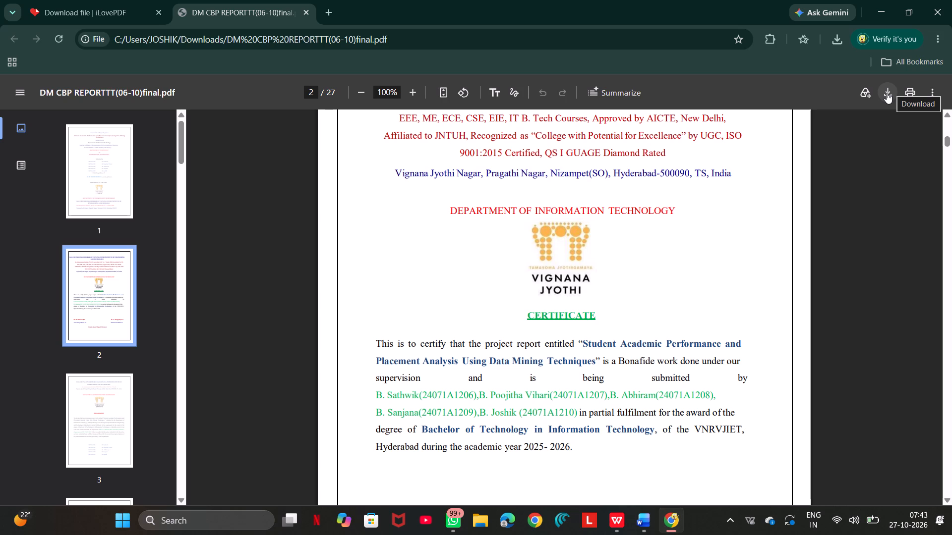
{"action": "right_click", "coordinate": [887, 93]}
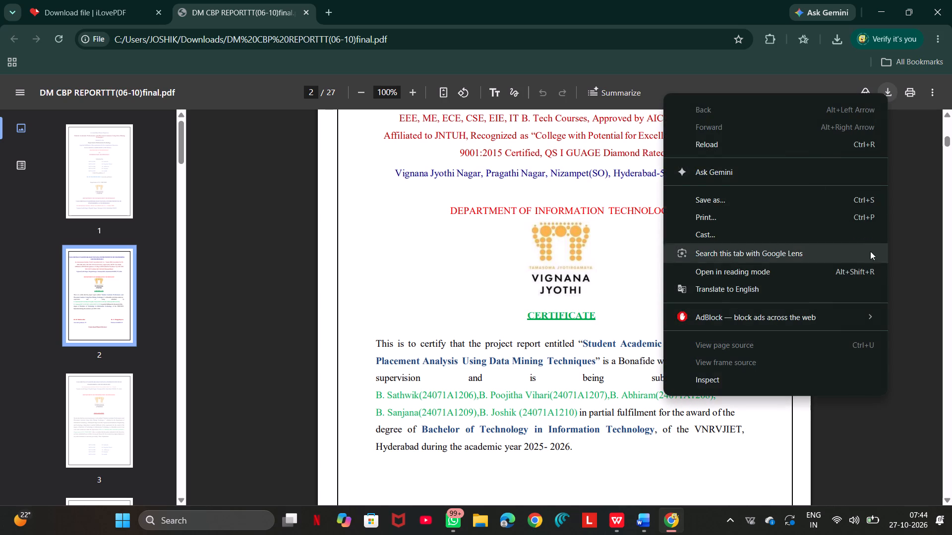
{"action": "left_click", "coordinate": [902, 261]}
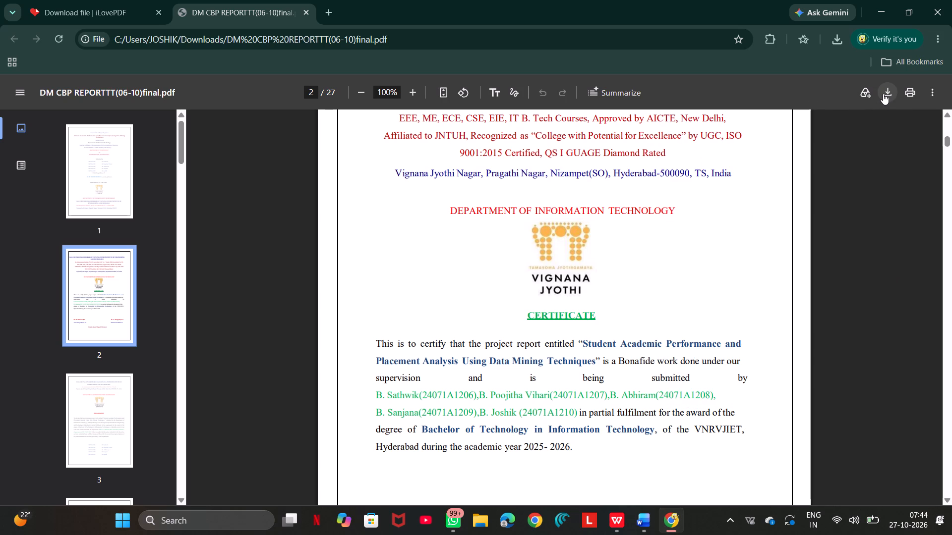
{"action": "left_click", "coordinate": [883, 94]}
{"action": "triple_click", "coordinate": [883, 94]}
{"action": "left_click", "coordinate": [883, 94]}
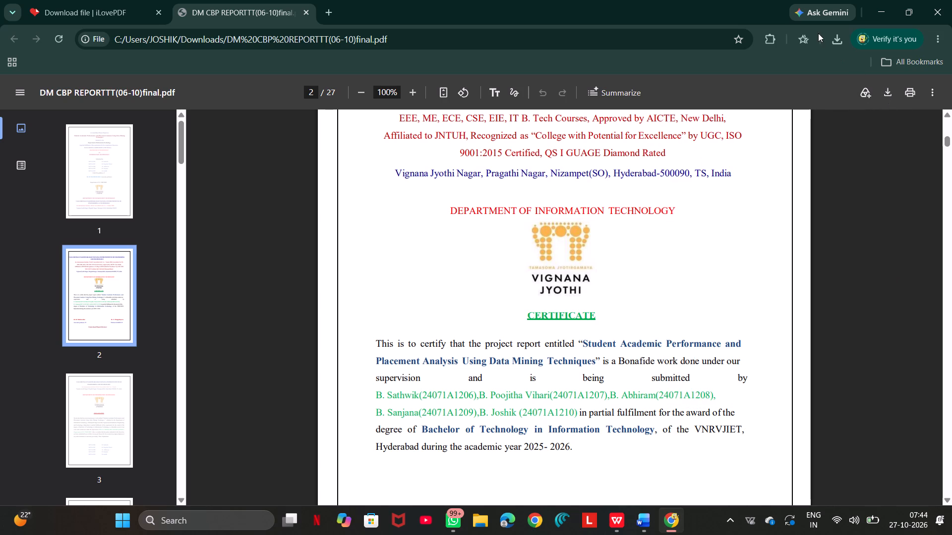
Open the browser's recent download history to check for the final report PDF.
{"action": "left_click", "coordinate": [830, 34]}
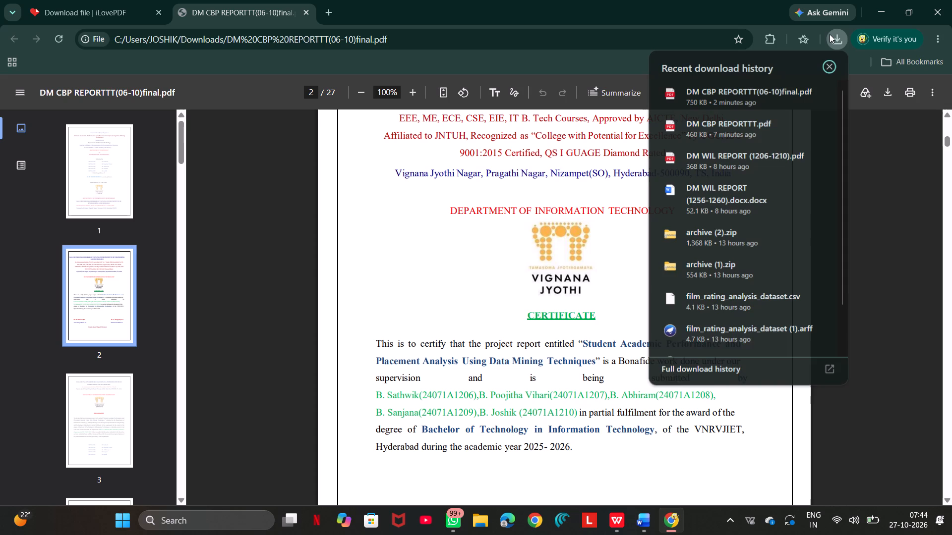
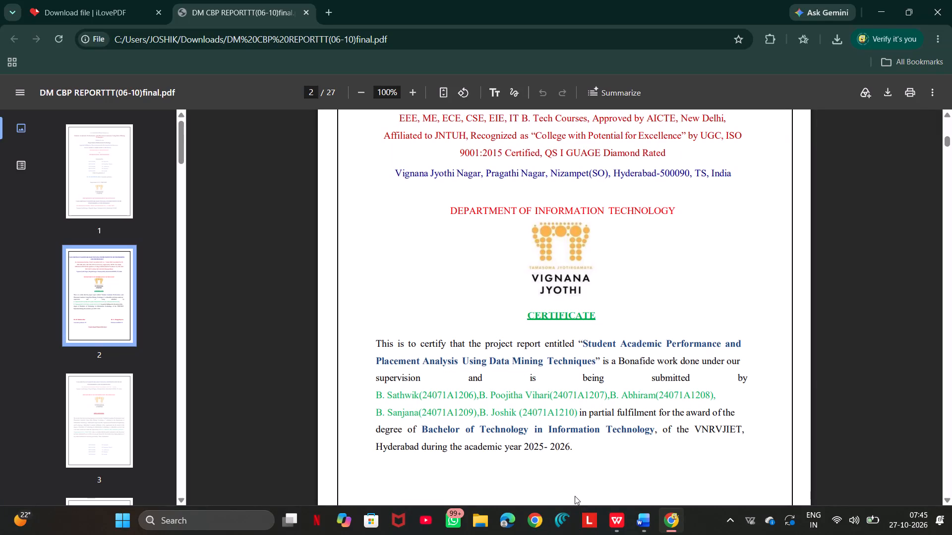
Switch to the report in WPS Office and replace the wide gaps before "and" and "is" in the certificate paragraph's "supervision" line with single spaces.
{"action": "left_click", "coordinate": [607, 534]}
{"action": "scroll", "coordinate": [555, 434], "scroll_direction": "up", "scroll_amount": 3}
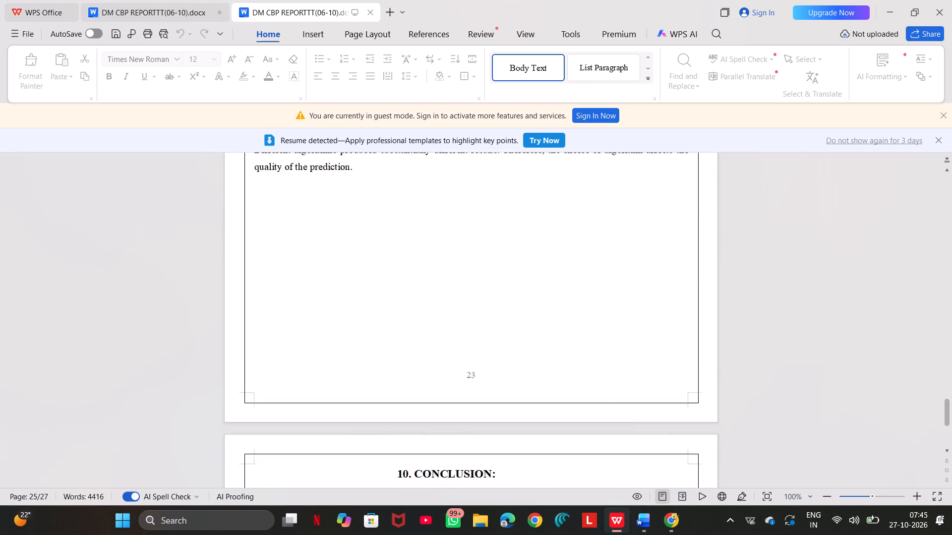
{"action": "right_click", "coordinate": [555, 434]}
{"action": "scroll", "coordinate": [555, 434], "scroll_direction": "up", "scroll_amount": 5}
{"action": "scroll", "coordinate": [516, 377], "scroll_direction": "up", "scroll_amount": 4}
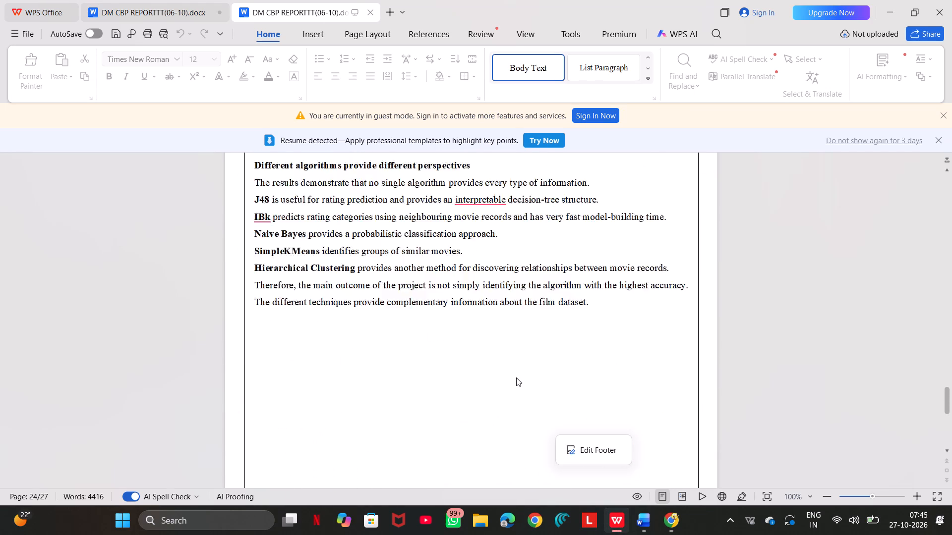
{"action": "scroll", "coordinate": [516, 377], "scroll_direction": "up", "scroll_amount": 5}
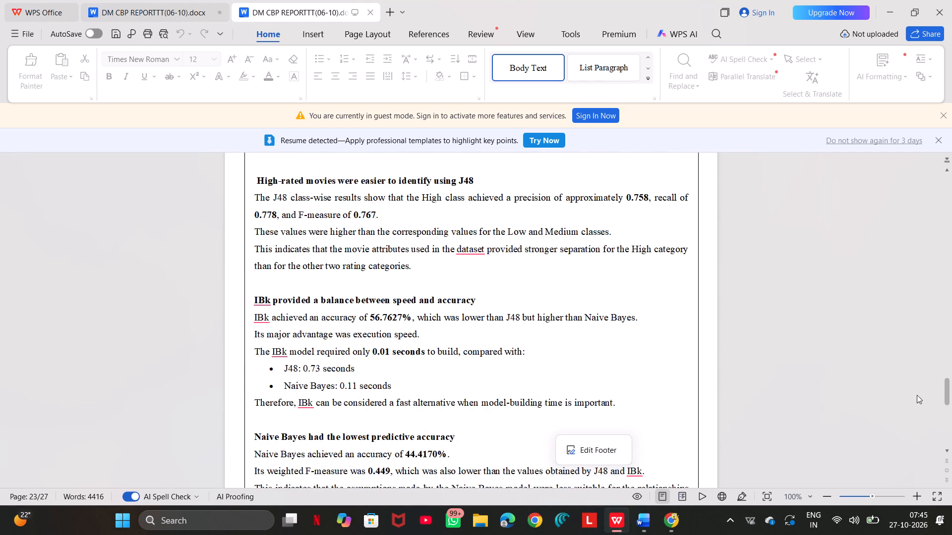
{"action": "left_click", "coordinate": [948, 387]}
{"action": "left_click_drag", "start_coordinate": [950, 399], "coordinate": [950, 394]}
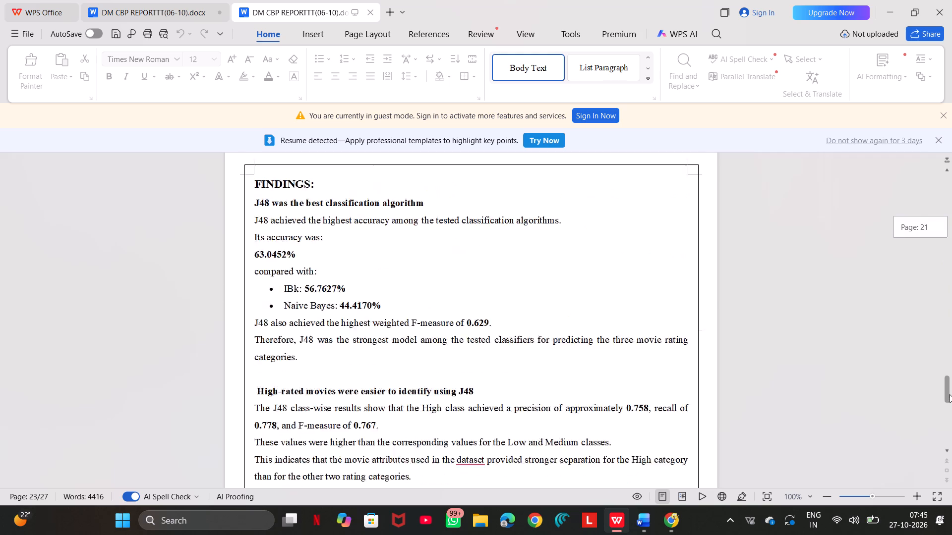
{"action": "left_click_drag", "start_coordinate": [950, 394], "coordinate": [951, 121]}
{"action": "scroll", "coordinate": [691, 381], "scroll_direction": "down", "scroll_amount": 2}
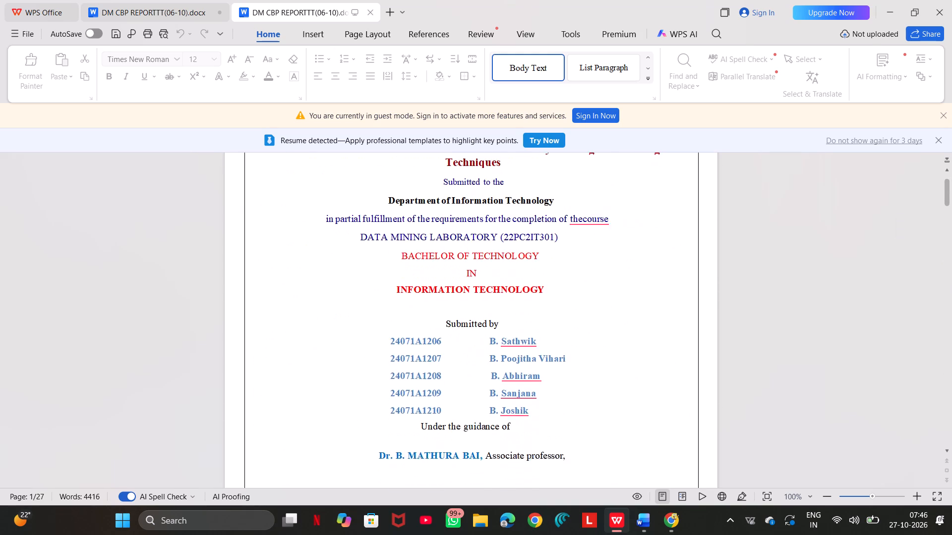
{"action": "scroll", "coordinate": [691, 381], "scroll_direction": "down", "scroll_amount": 6}
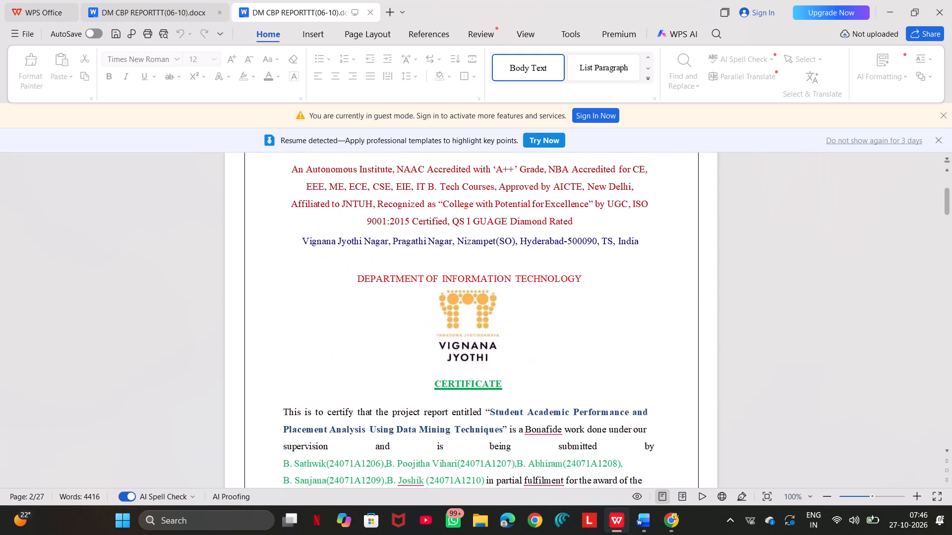
{"action": "scroll", "coordinate": [691, 381], "scroll_direction": "down", "scroll_amount": 2}
{"action": "scroll", "coordinate": [691, 381], "scroll_direction": "up", "scroll_amount": 4}
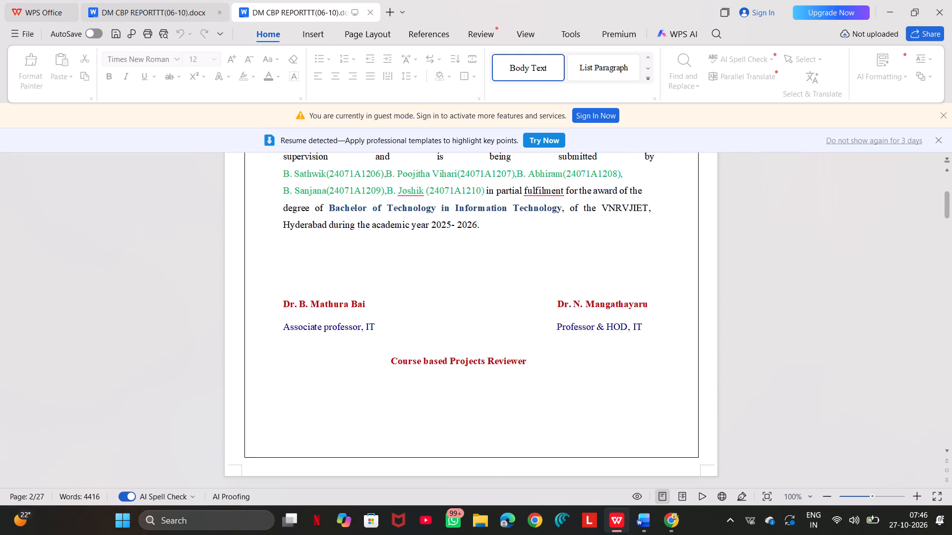
{"action": "scroll", "coordinate": [691, 381], "scroll_direction": "up", "scroll_amount": 3}
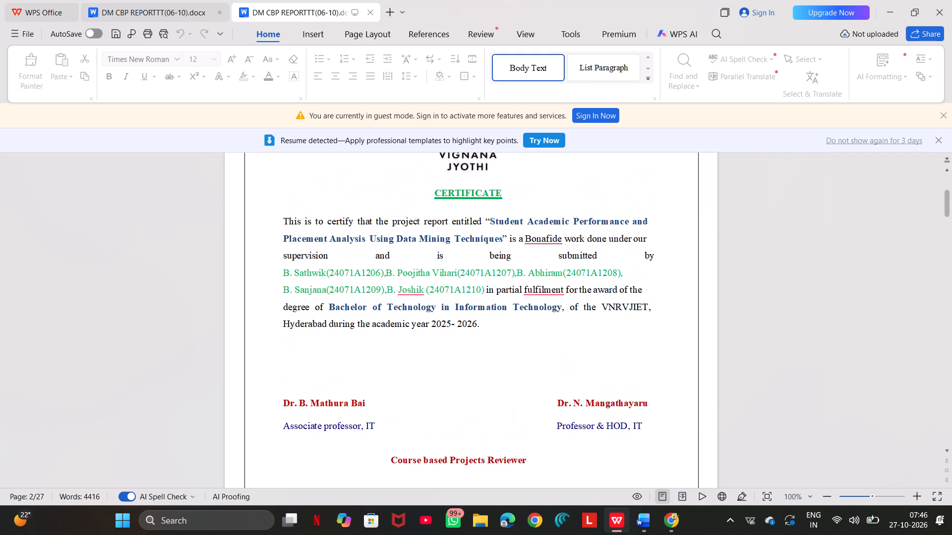
{"action": "left_click", "coordinate": [374, 251]}
{"action": "key", "text": "BackSpace"}
{"action": "key", "text": "space"}
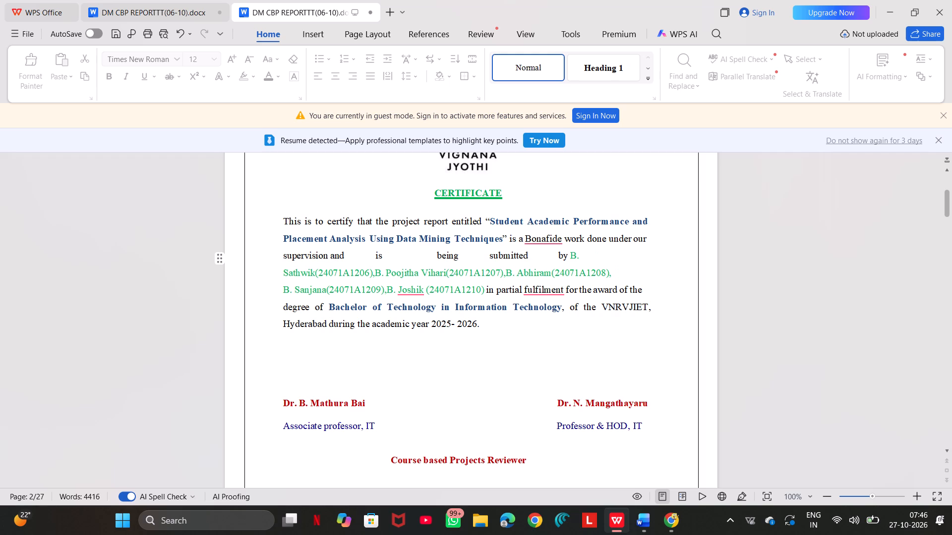
{"action": "left_click", "coordinate": [369, 255]}
{"action": "key", "text": "BackSpace"}
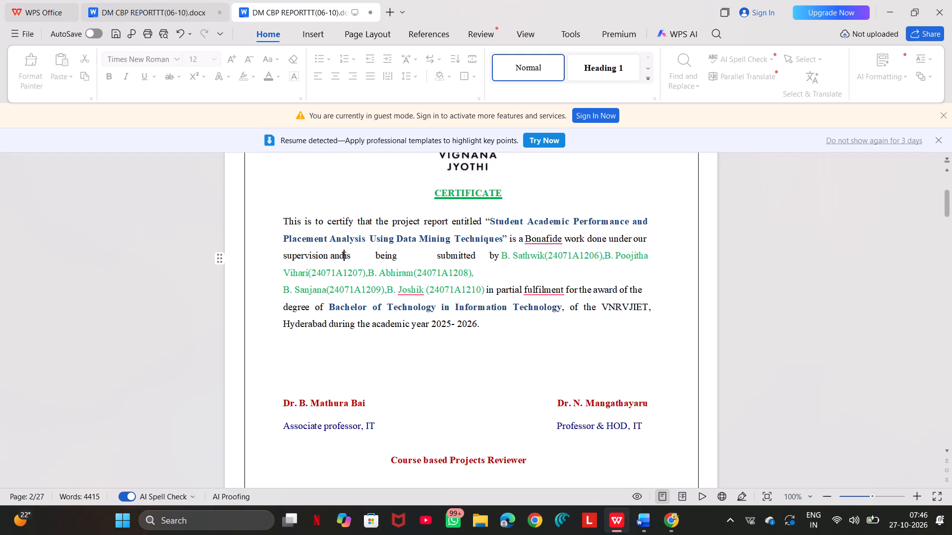
{"action": "key", "text": "space"}
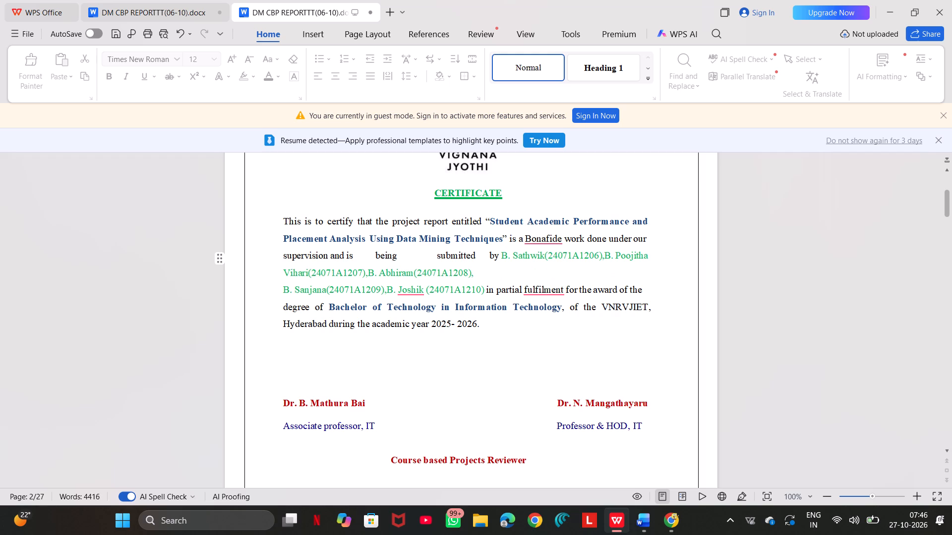
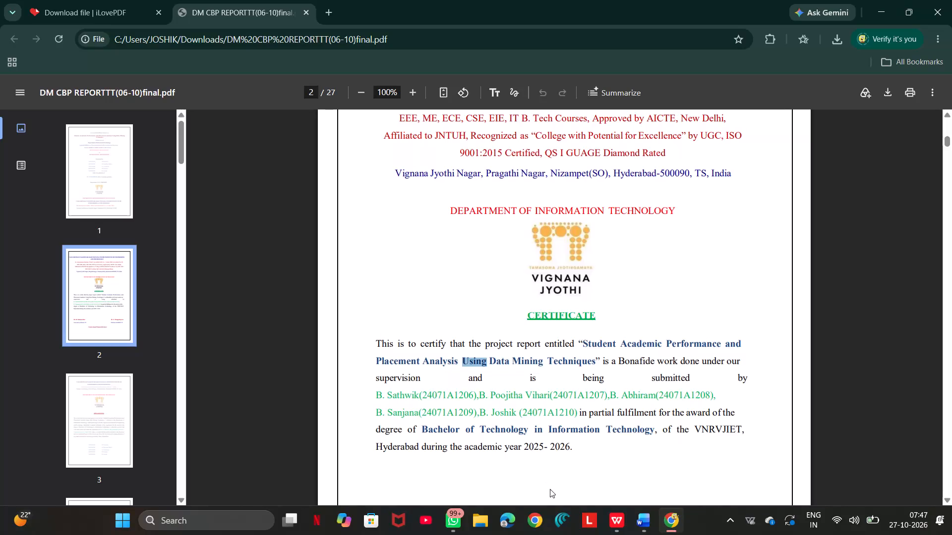
Switch to the read-only report open in Microsoft Word and start editing a copy of it.
{"action": "left_click", "coordinate": [606, 524]}
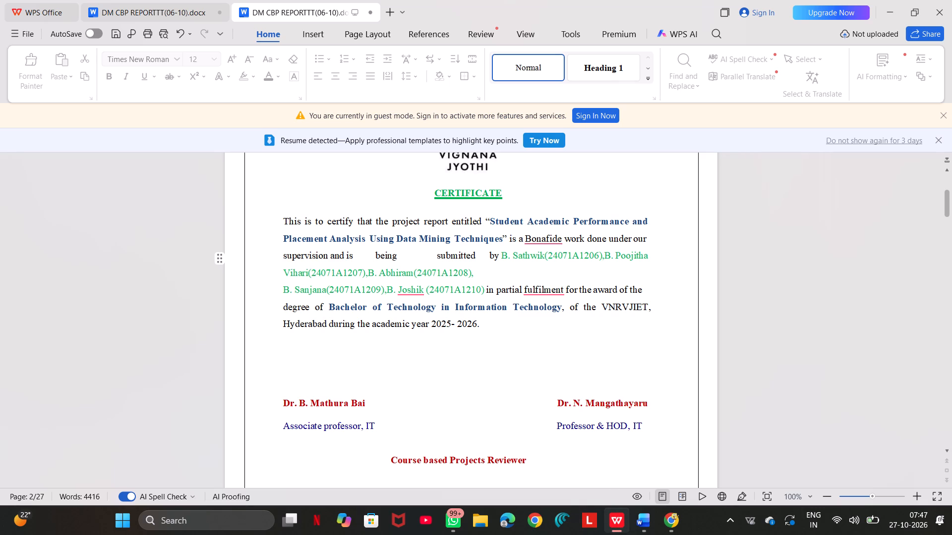
{"action": "left_click", "coordinate": [631, 519]}
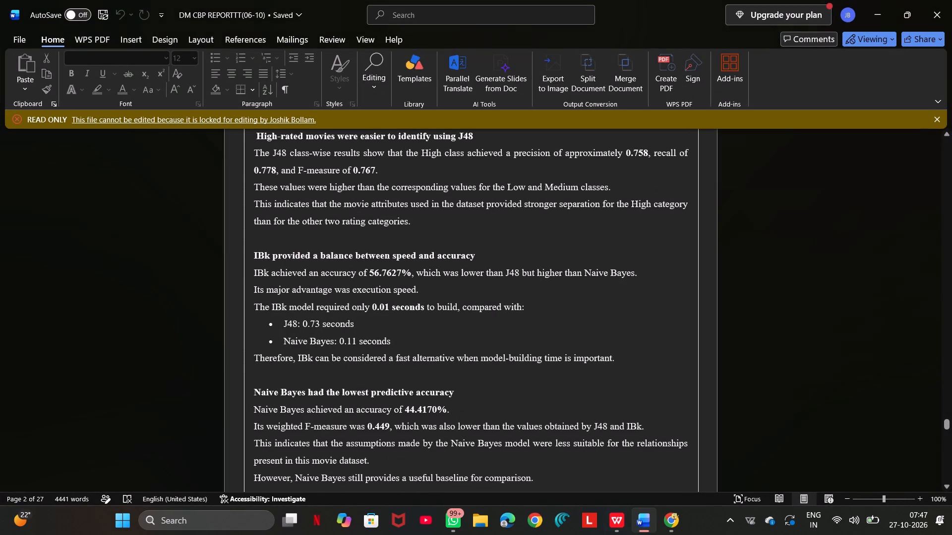
{"action": "scroll", "coordinate": [459, 317], "scroll_direction": "up", "scroll_amount": 7}
{"action": "right_click", "coordinate": [459, 317]}
{"action": "right_click", "coordinate": [459, 317]}
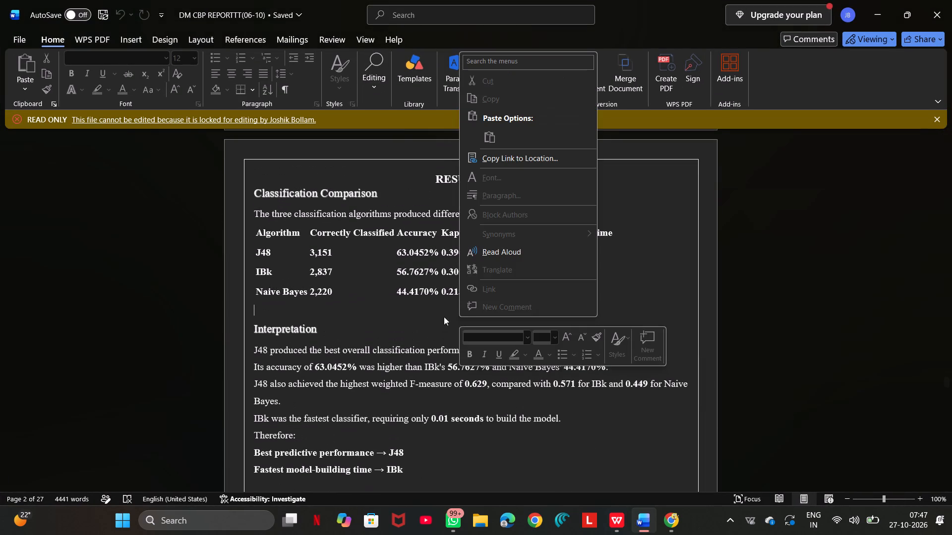
{"action": "left_click", "coordinate": [187, 167]}
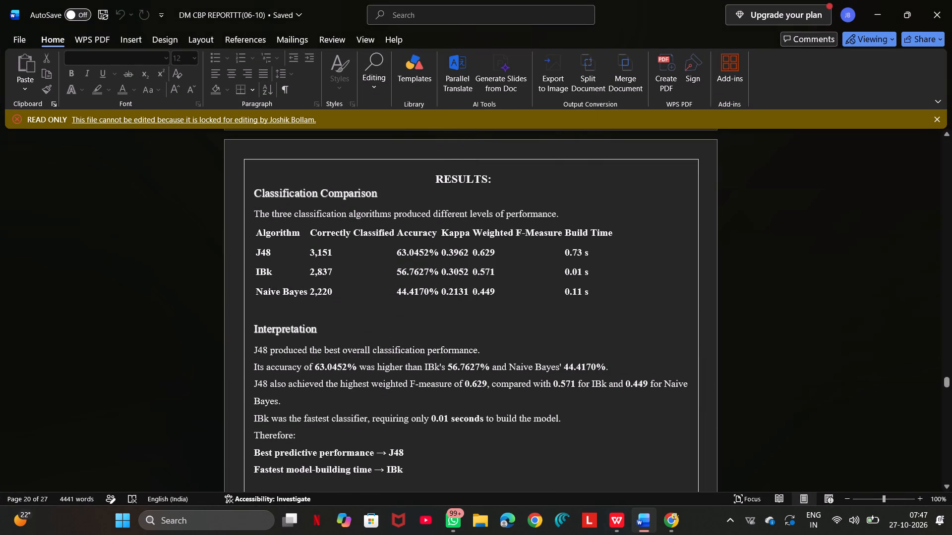
{"action": "left_click", "coordinate": [867, 38]}
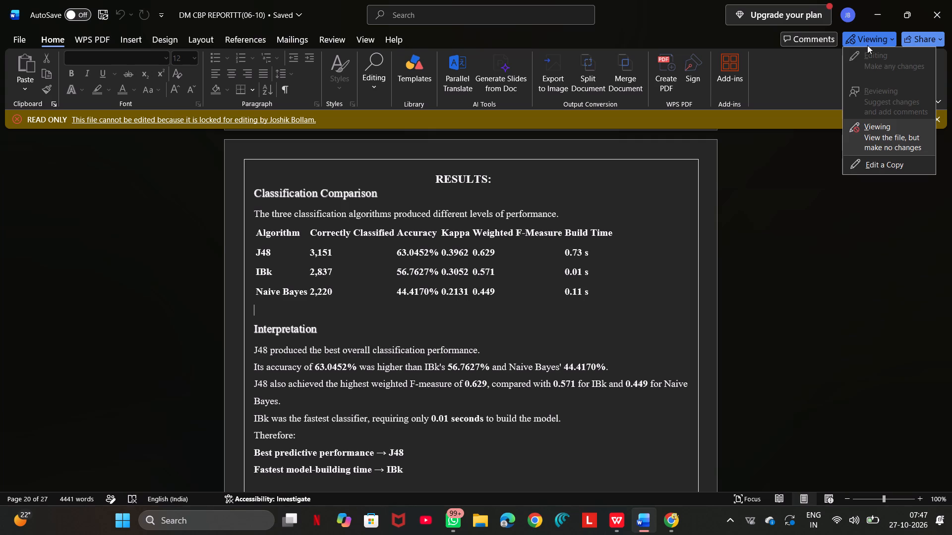
{"action": "left_click", "coordinate": [872, 156]}
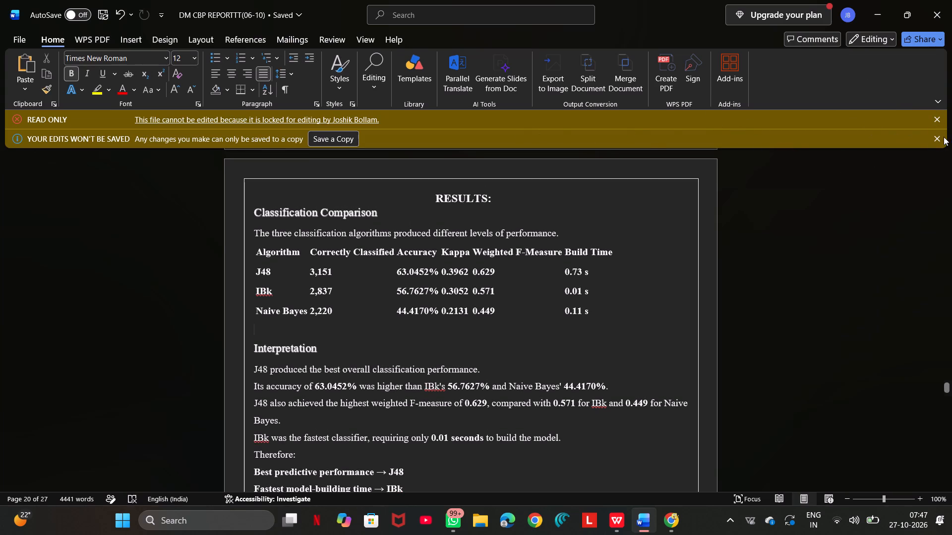
Go to the certificate on page 2 of the Word copy and examine the word spacing of its paragraph.
{"action": "double_click", "coordinate": [697, 204]}
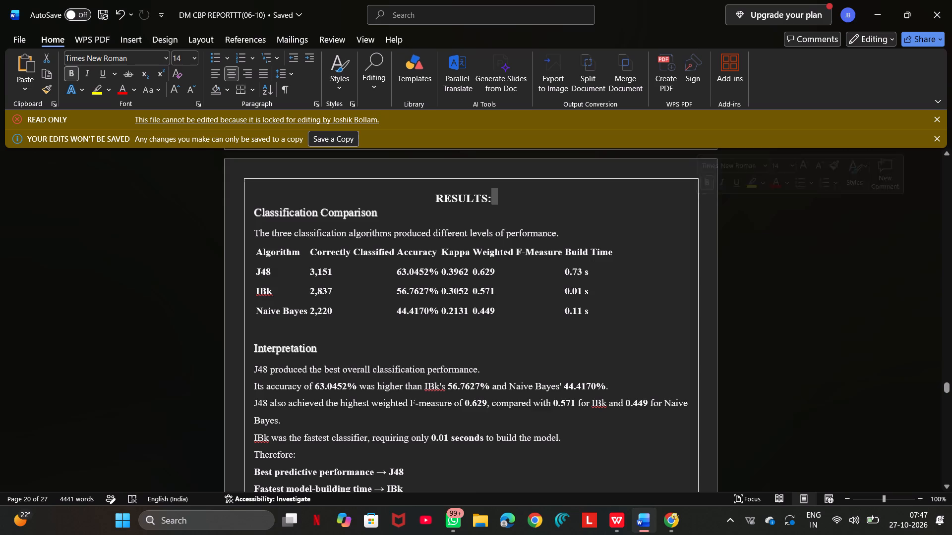
{"action": "scroll", "coordinate": [647, 217], "scroll_direction": "up", "scroll_amount": 4}
{"action": "left_click", "coordinate": [647, 217]}
{"action": "scroll", "coordinate": [647, 217], "scroll_direction": "up", "scroll_amount": 2}
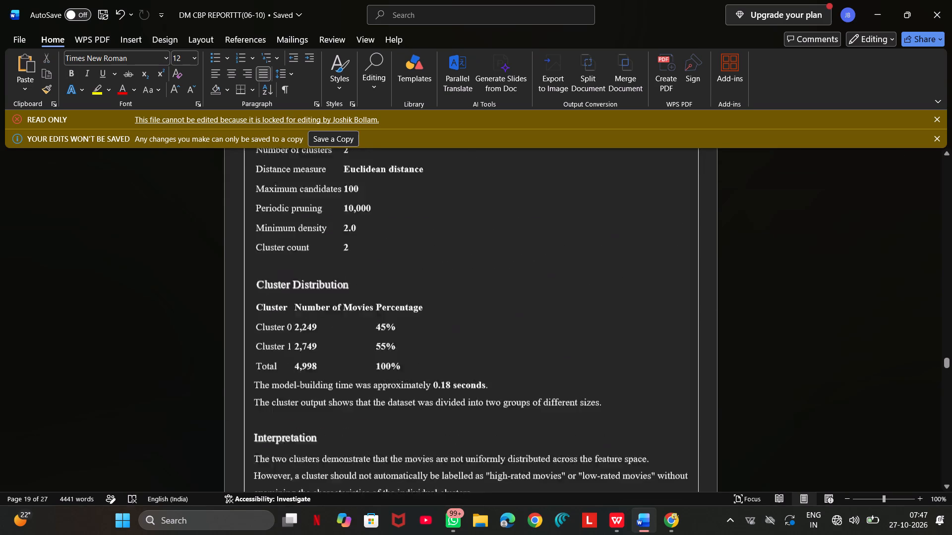
{"action": "right_click", "coordinate": [647, 217]}
{"action": "right_click", "coordinate": [647, 217]}
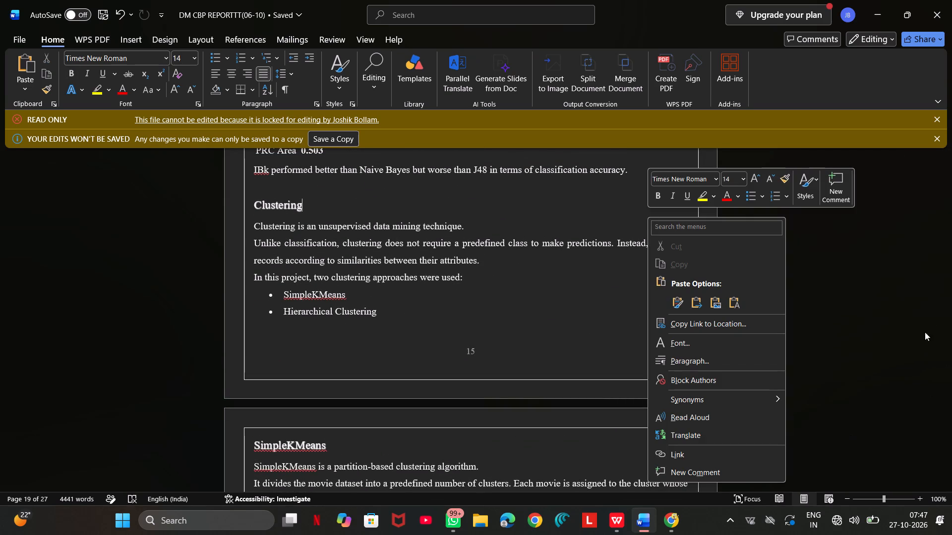
{"action": "left_click", "coordinate": [951, 317]}
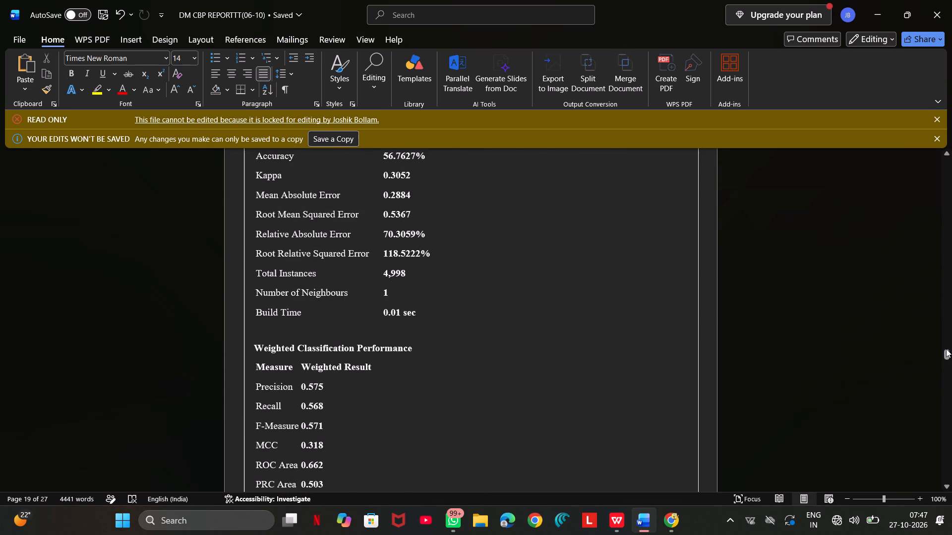
{"action": "left_click_drag", "start_coordinate": [945, 350], "coordinate": [931, 223]}
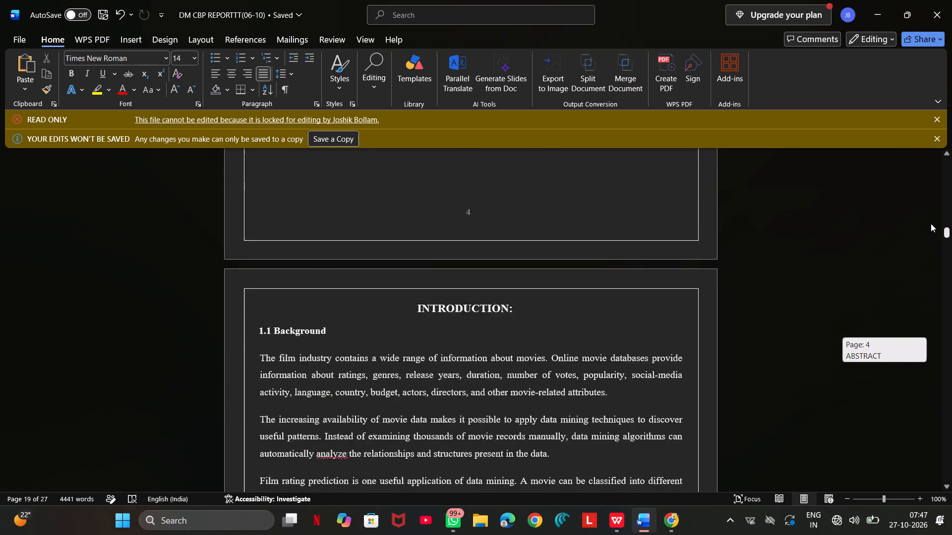
{"action": "left_click_drag", "start_coordinate": [931, 223], "coordinate": [932, 125]}
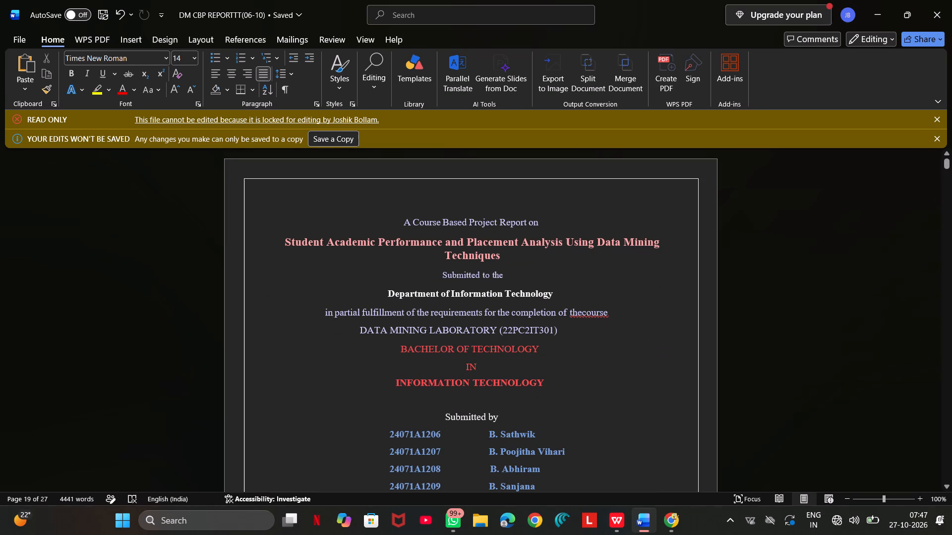
{"action": "scroll", "coordinate": [523, 375], "scroll_direction": "down", "scroll_amount": 5}
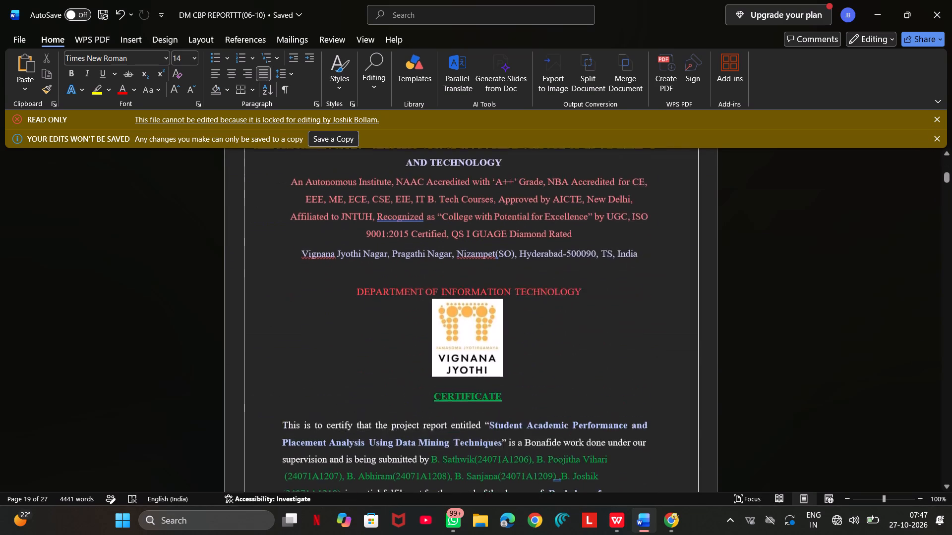
{"action": "scroll", "coordinate": [523, 375], "scroll_direction": "down", "scroll_amount": 1}
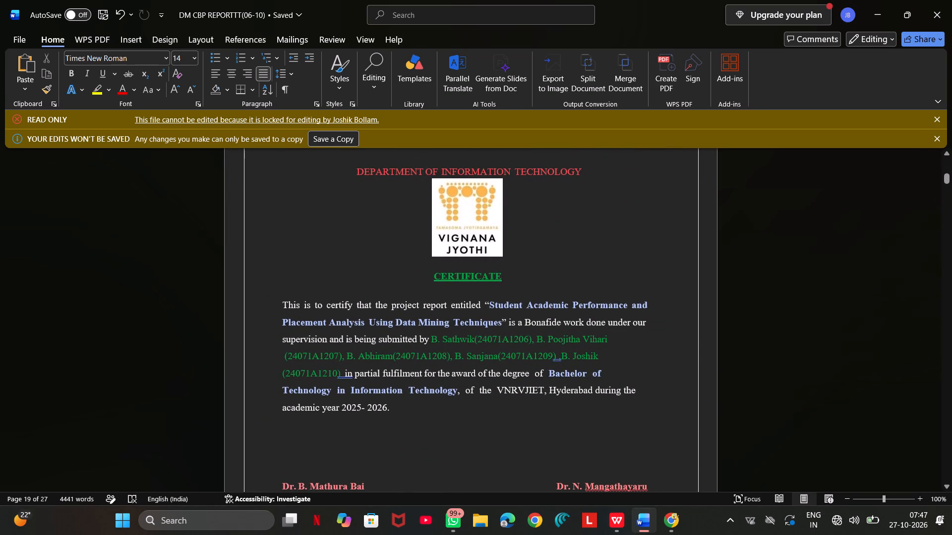
{"action": "scroll", "coordinate": [498, 361], "scroll_direction": "down", "scroll_amount": 6, "text": "ctrl"}
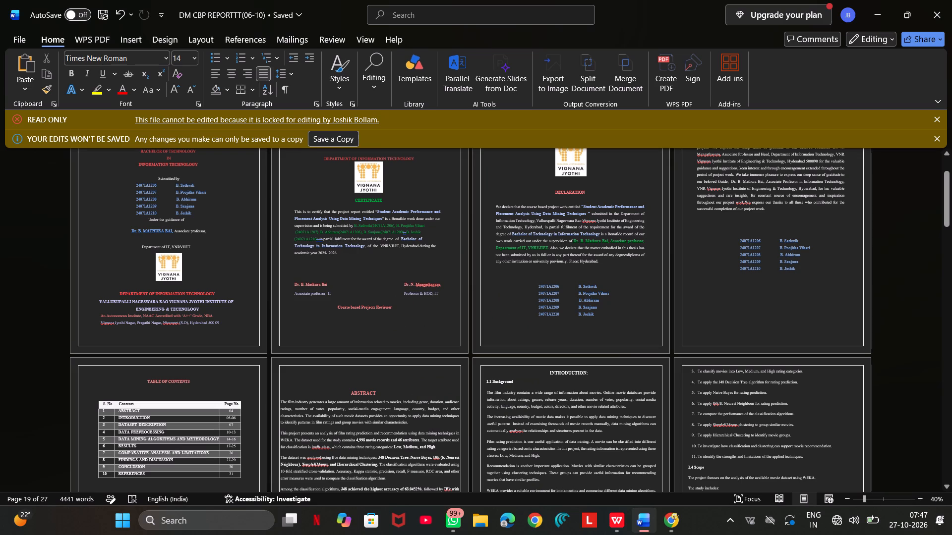
{"action": "left_click", "coordinate": [428, 328]}
{"action": "scroll", "coordinate": [419, 290], "scroll_direction": "up", "scroll_amount": 1, "text": "ctrl"}
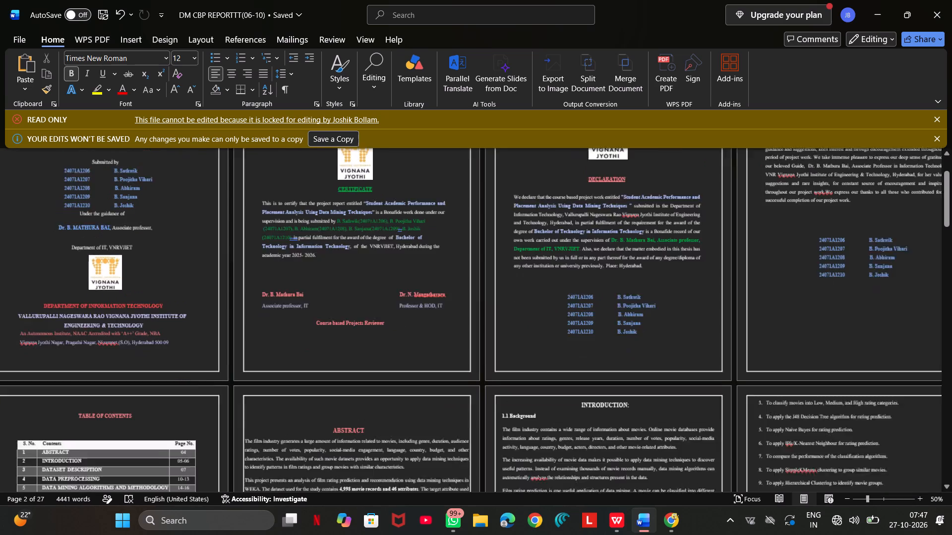
{"action": "scroll", "coordinate": [419, 290], "scroll_direction": "up", "scroll_amount": 1, "text": "ctrl"}
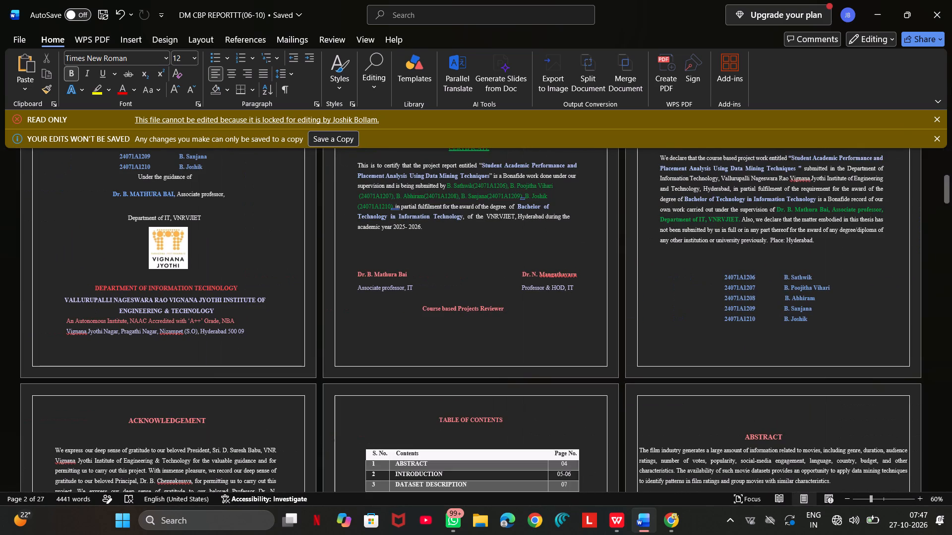
Dismiss both message bars above the document and examine the certificate page's layout at 100% zoom.
{"action": "left_click", "coordinate": [933, 118]}
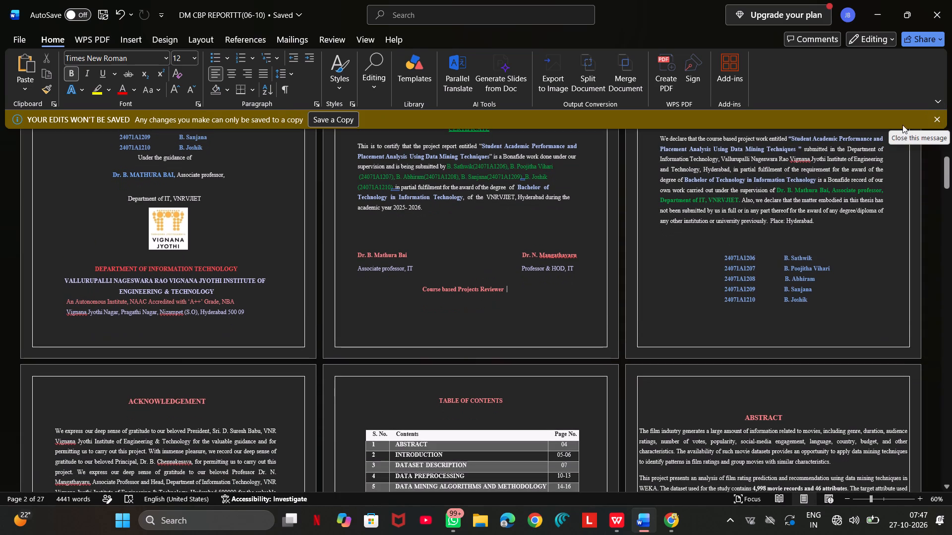
{"action": "scroll", "coordinate": [578, 173], "scroll_direction": "up", "scroll_amount": 1}
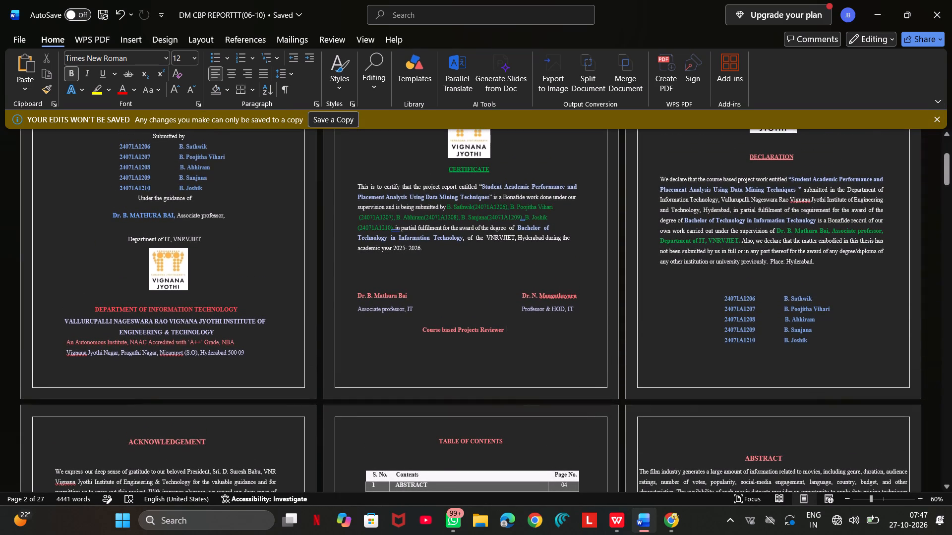
{"action": "scroll", "coordinate": [573, 212], "scroll_direction": "up", "scroll_amount": 1}
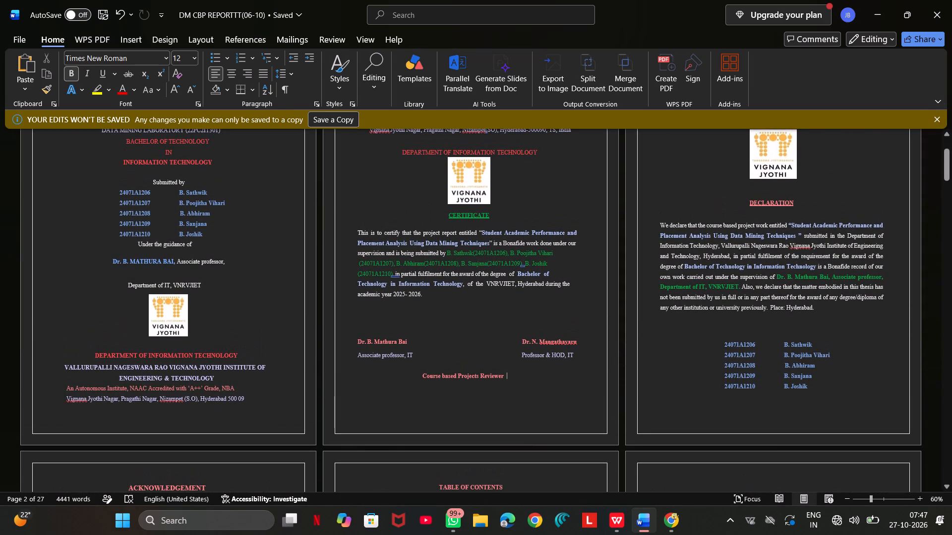
{"action": "scroll", "coordinate": [573, 212], "scroll_direction": "up", "scroll_amount": 1, "text": "ctrl"}
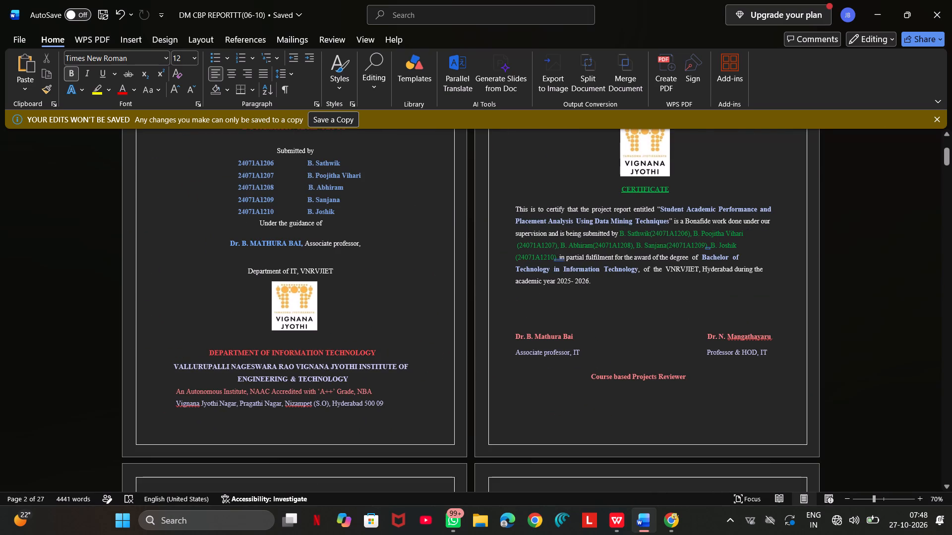
{"action": "scroll", "coordinate": [711, 162], "scroll_direction": "up", "scroll_amount": 3, "text": "ctrl"}
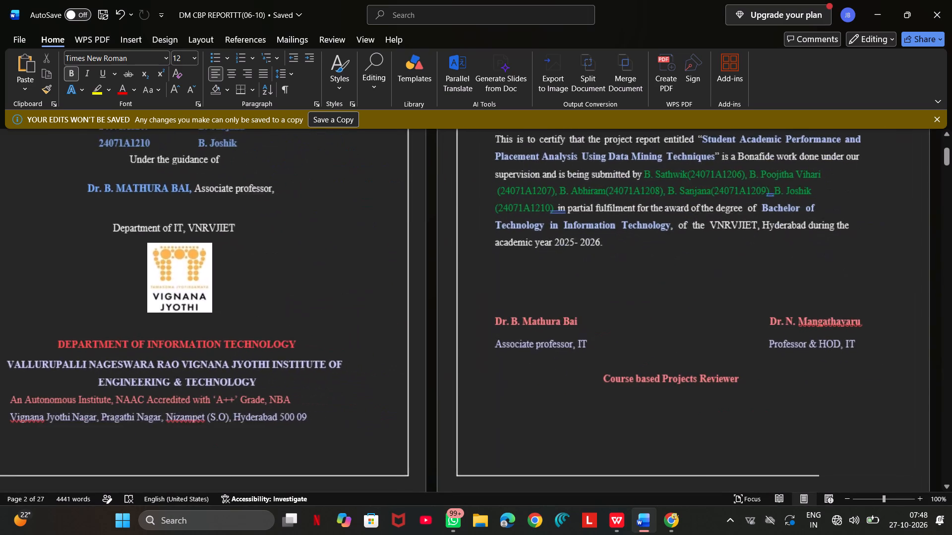
{"action": "scroll", "coordinate": [653, 203], "scroll_direction": "up", "scroll_amount": 2}
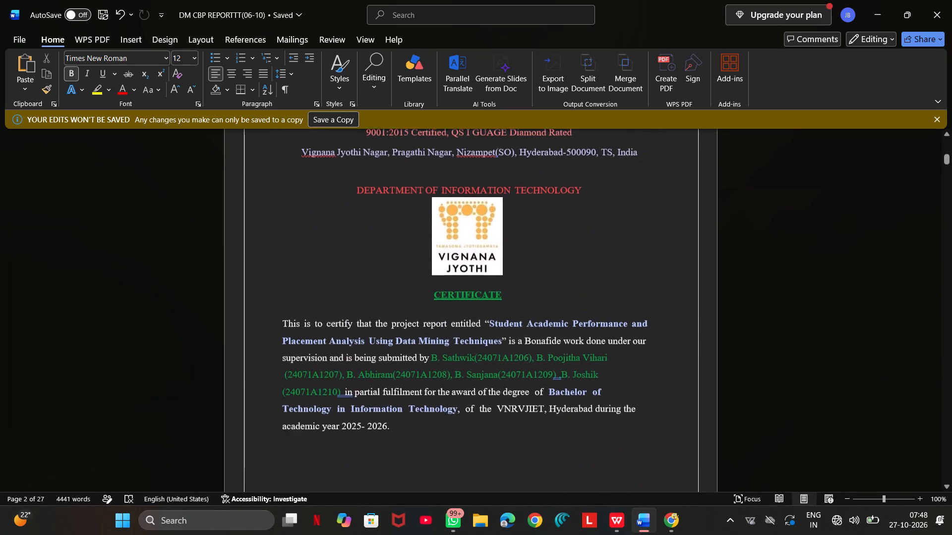
{"action": "scroll", "coordinate": [653, 203], "scroll_direction": "up", "scroll_amount": 1}
{"action": "left_click", "coordinate": [938, 118]}
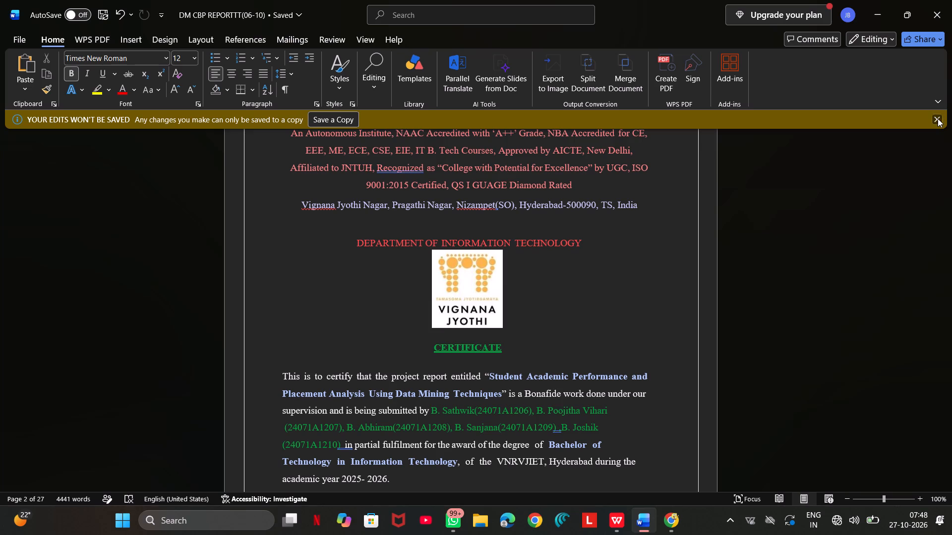
{"action": "scroll", "coordinate": [714, 148], "scroll_direction": "up", "scroll_amount": 1}
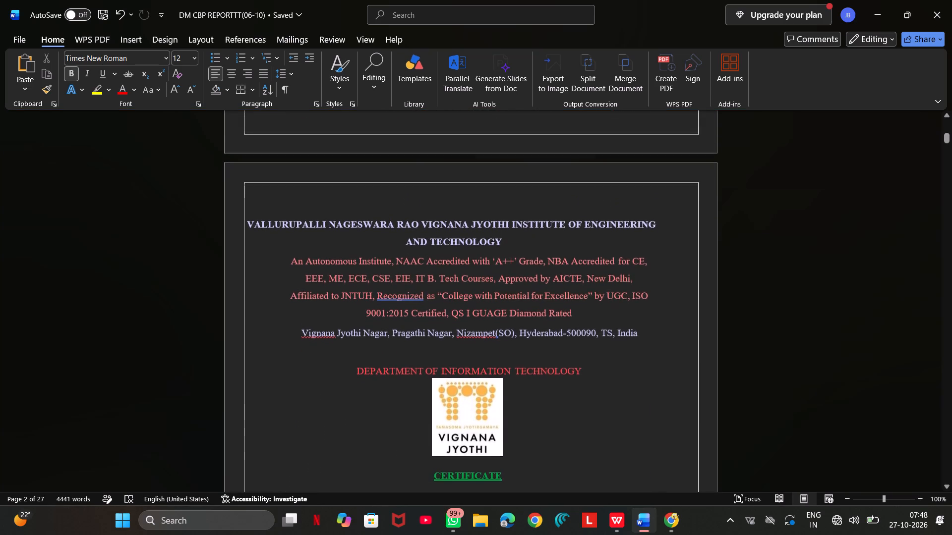
{"action": "scroll", "coordinate": [714, 148], "scroll_direction": "up", "scroll_amount": 1}
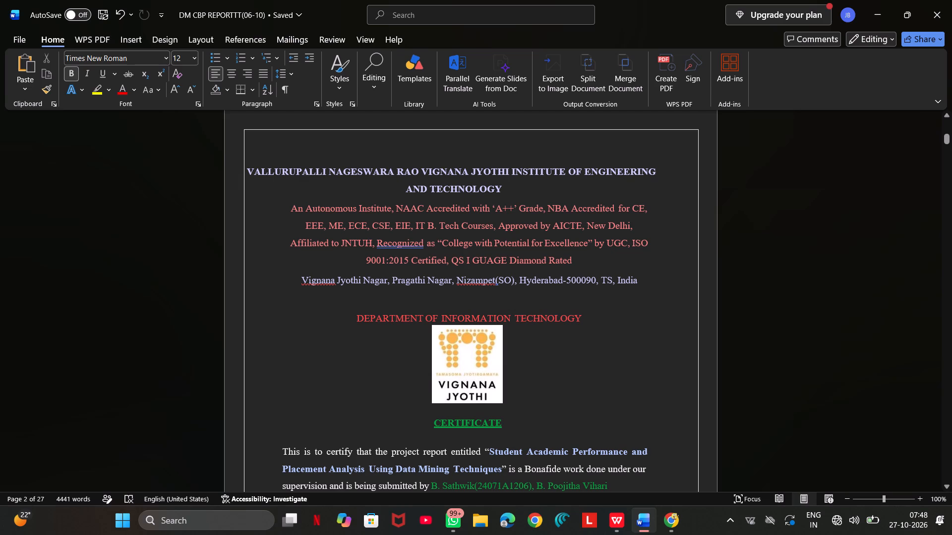
{"action": "scroll", "coordinate": [438, 285], "scroll_direction": "down", "scroll_amount": 1}
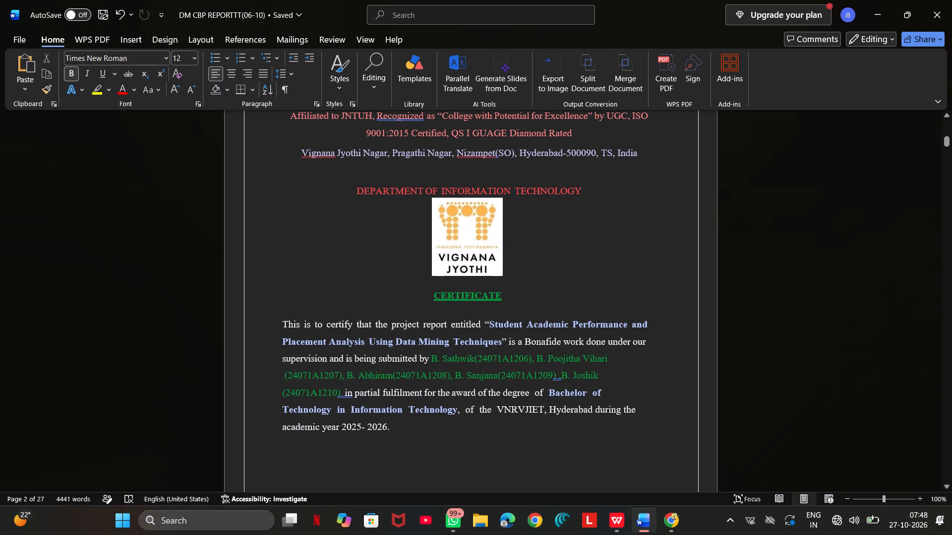
Set the alignment of the whole certificate paragraph in the Word copy to justified.
{"action": "left_click_drag", "start_coordinate": [280, 323], "coordinate": [408, 441]}
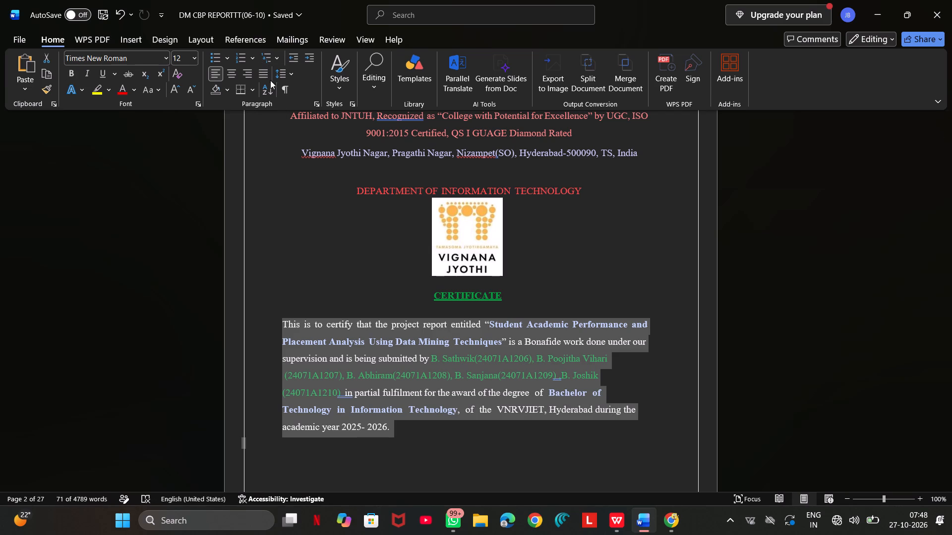
{"action": "left_click", "coordinate": [212, 69]}
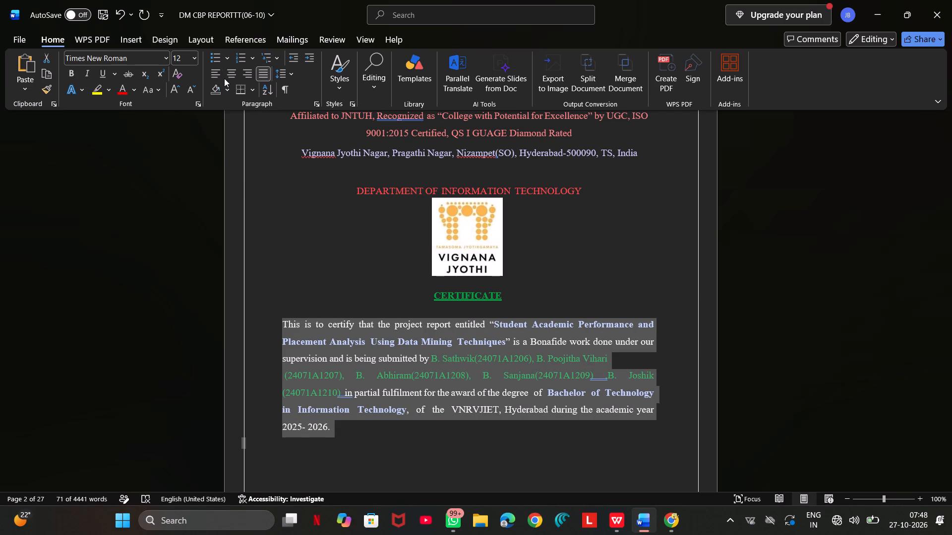
{"action": "left_click", "coordinate": [300, 237]}
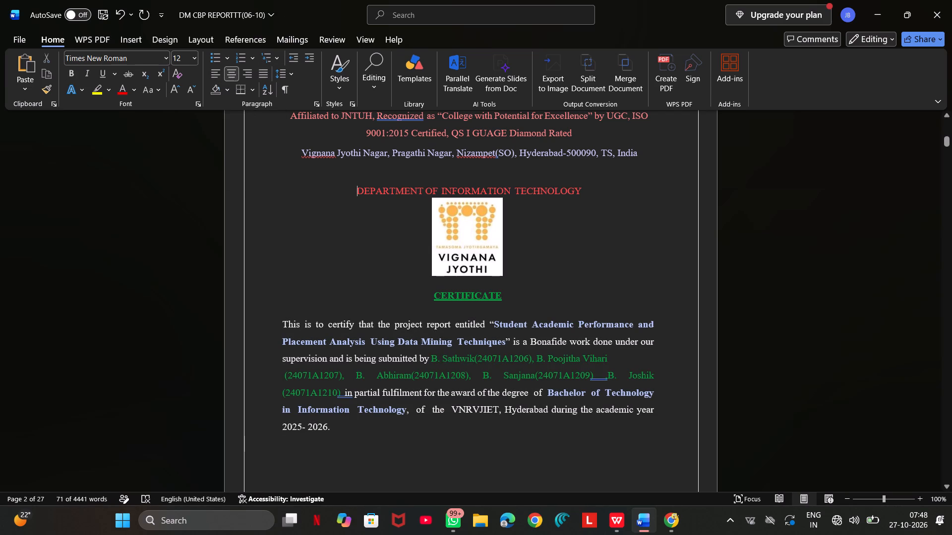
Switch to the report in WPS Office and replace the wide gaps before "being", "submitted" and "by" in the certificate paragraph with single spaces.
{"action": "left_click", "coordinate": [607, 533]}
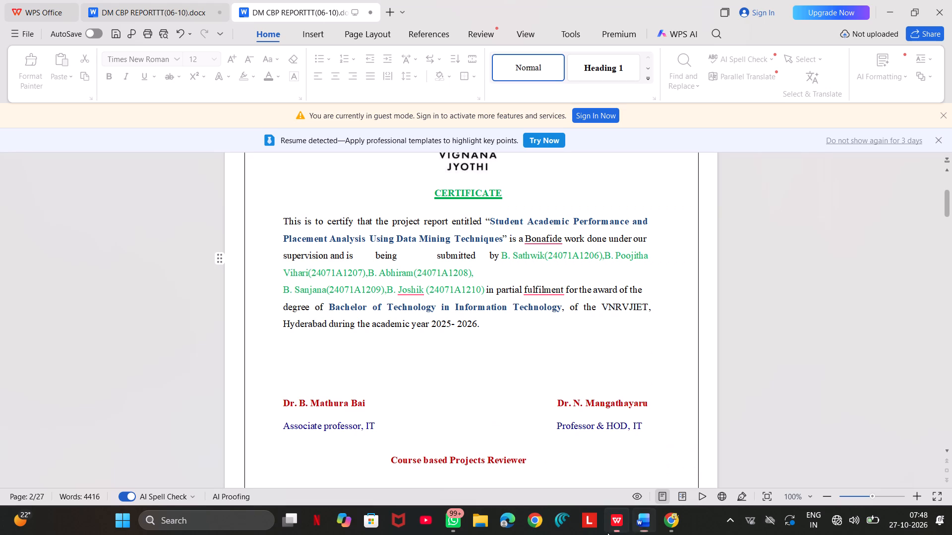
{"action": "left_click", "coordinate": [372, 254]}
{"action": "key", "text": "BackSpace"}
{"action": "key", "text": "space"}
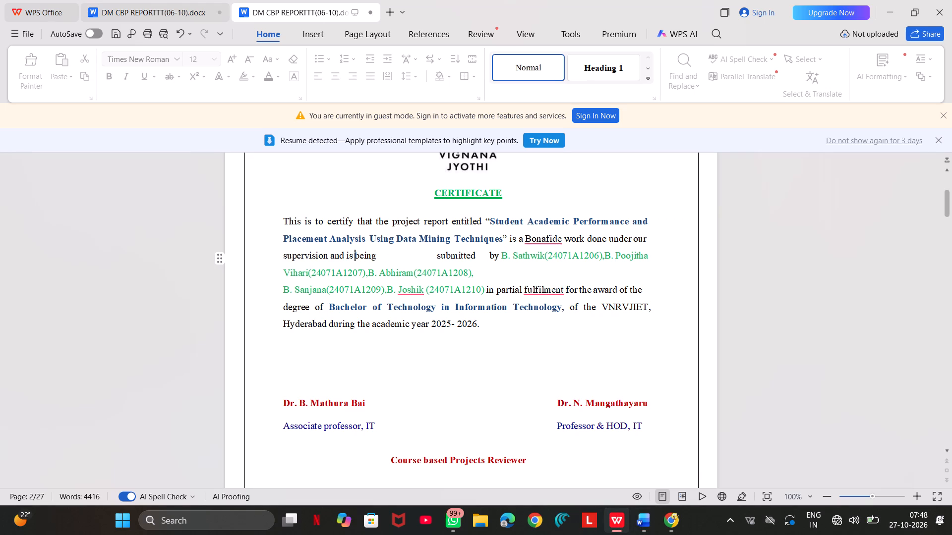
{"action": "left_click", "coordinate": [438, 255]}
{"action": "key", "text": "BackSpace"}
{"action": "key", "text": "space"}
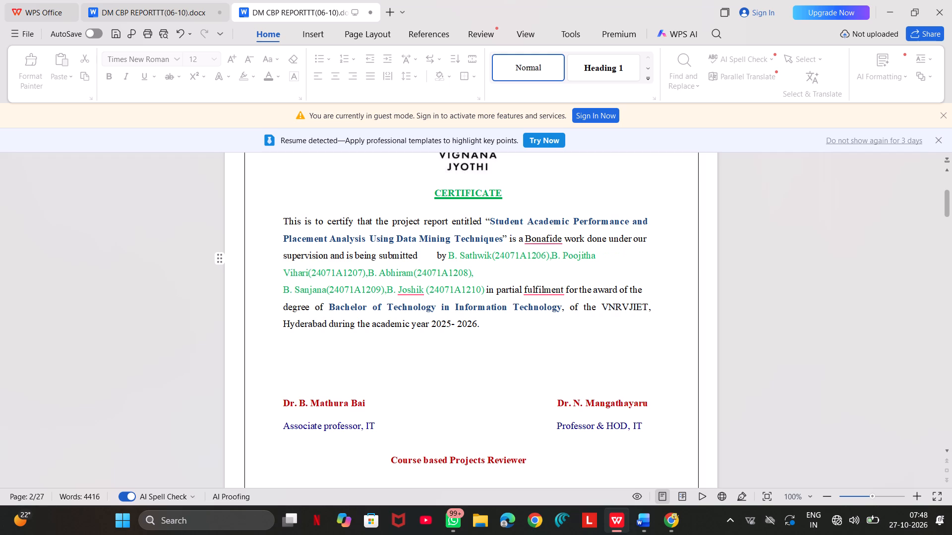
{"action": "left_click", "coordinate": [438, 255]}
{"action": "key", "text": "BackSpace"}
{"action": "key", "text": "space"}
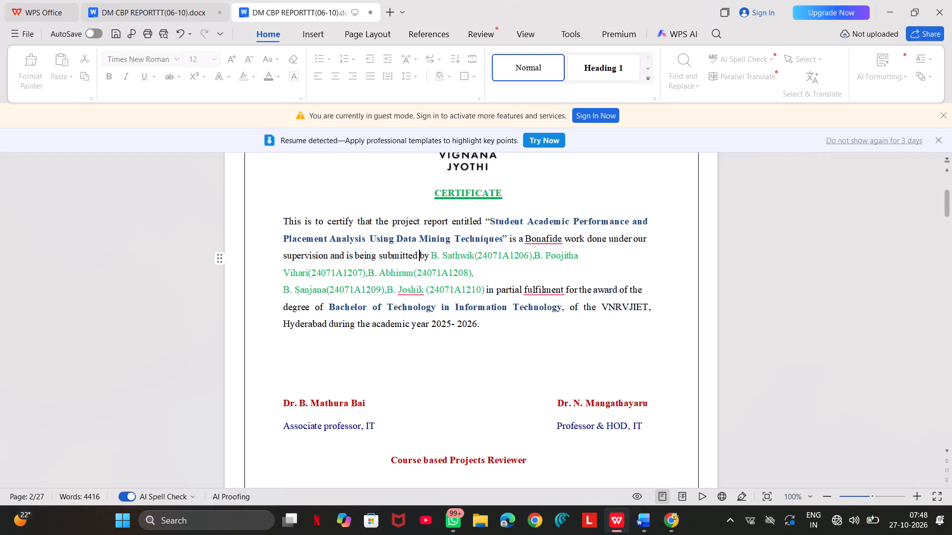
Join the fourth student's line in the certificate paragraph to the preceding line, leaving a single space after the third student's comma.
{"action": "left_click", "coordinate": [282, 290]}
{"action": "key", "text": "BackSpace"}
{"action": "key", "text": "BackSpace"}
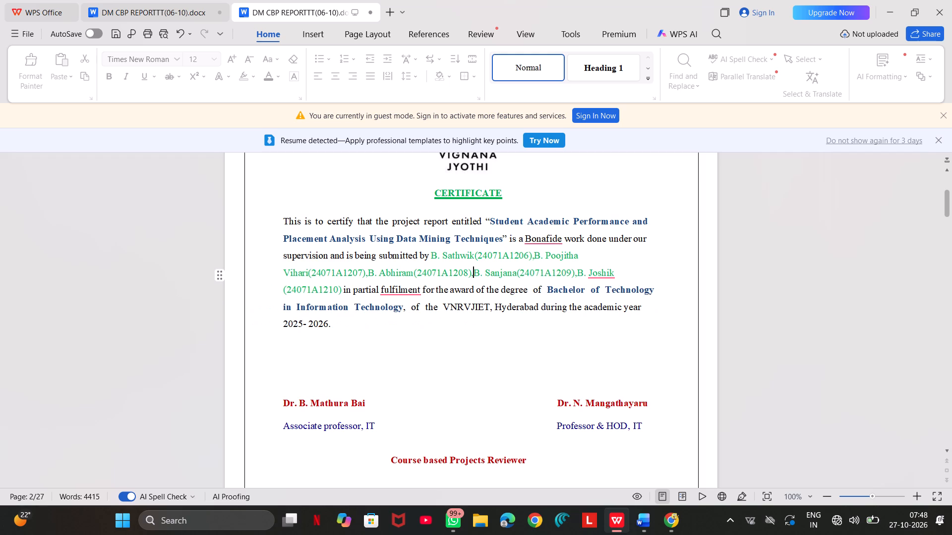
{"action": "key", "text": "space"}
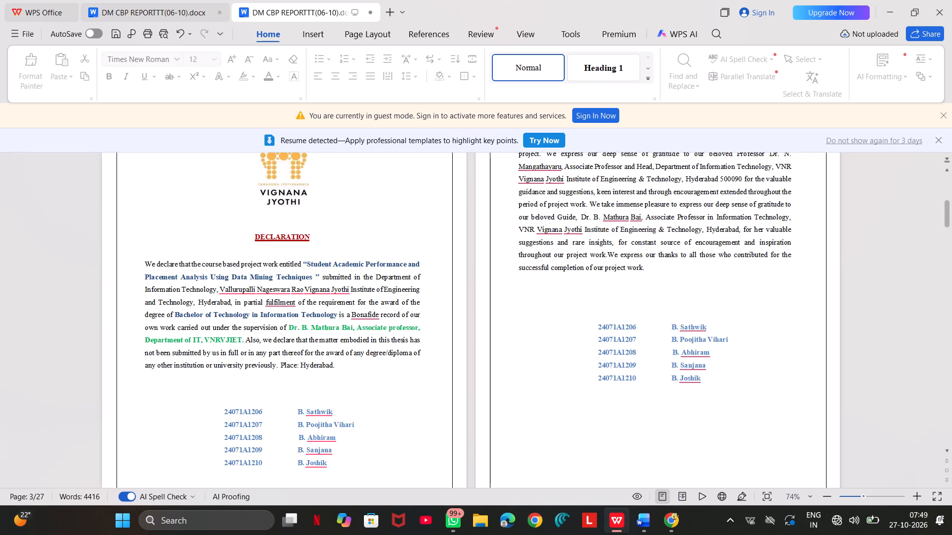
Examine the layout of the report's opening pages at reduced zoom and dismiss both message bars above the document.
{"action": "scroll", "coordinate": [412, 356], "scroll_direction": "down", "scroll_amount": 6}
{"action": "scroll", "coordinate": [412, 356], "scroll_direction": "up", "scroll_amount": 1}
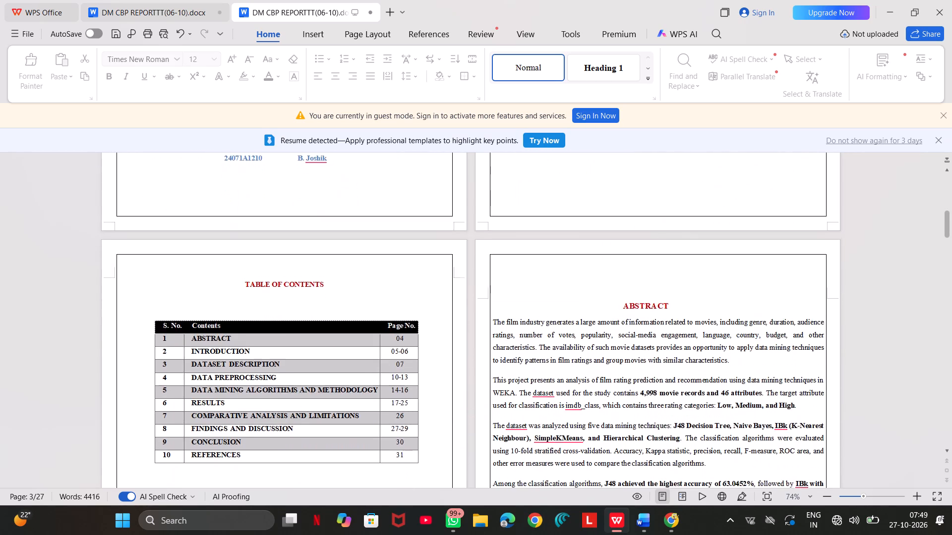
{"action": "scroll", "coordinate": [412, 356], "scroll_direction": "up", "scroll_amount": 6}
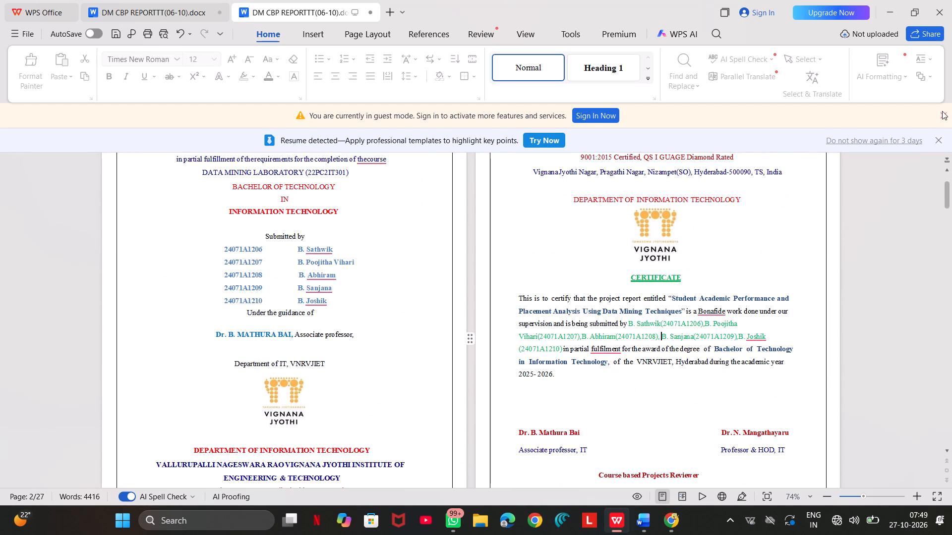
{"action": "left_click", "coordinate": [942, 111]}
{"action": "left_click", "coordinate": [942, 112]}
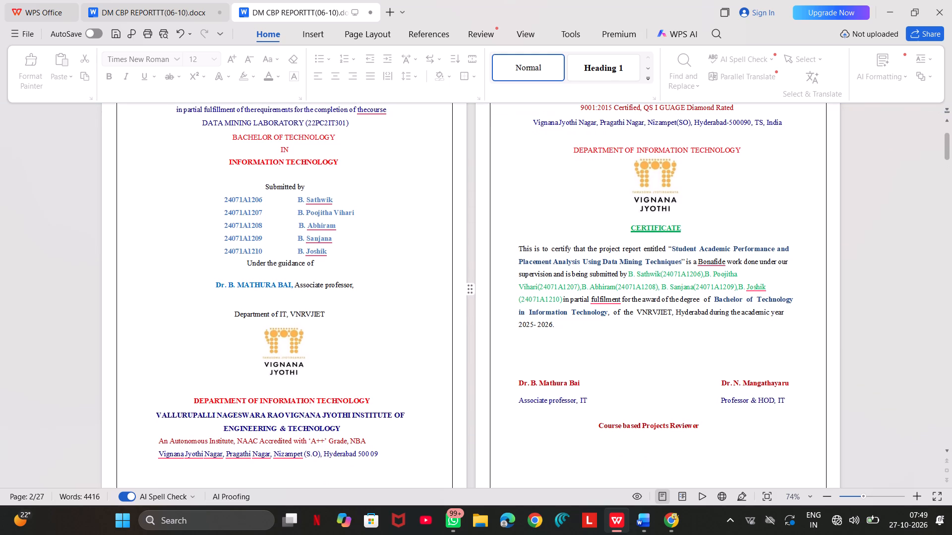
{"action": "scroll", "coordinate": [825, 153], "scroll_direction": "up", "scroll_amount": 2}
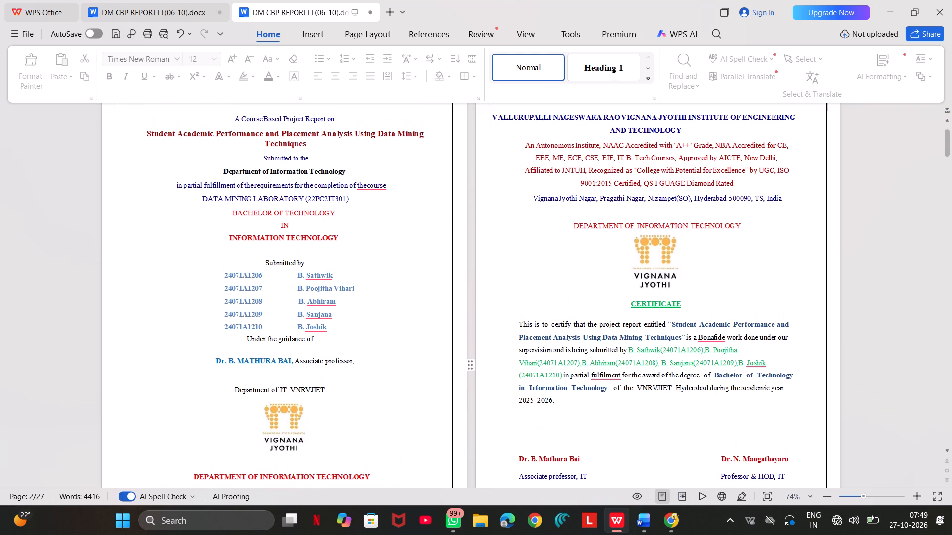
{"action": "scroll", "coordinate": [825, 153], "scroll_direction": "up", "scroll_amount": 1}
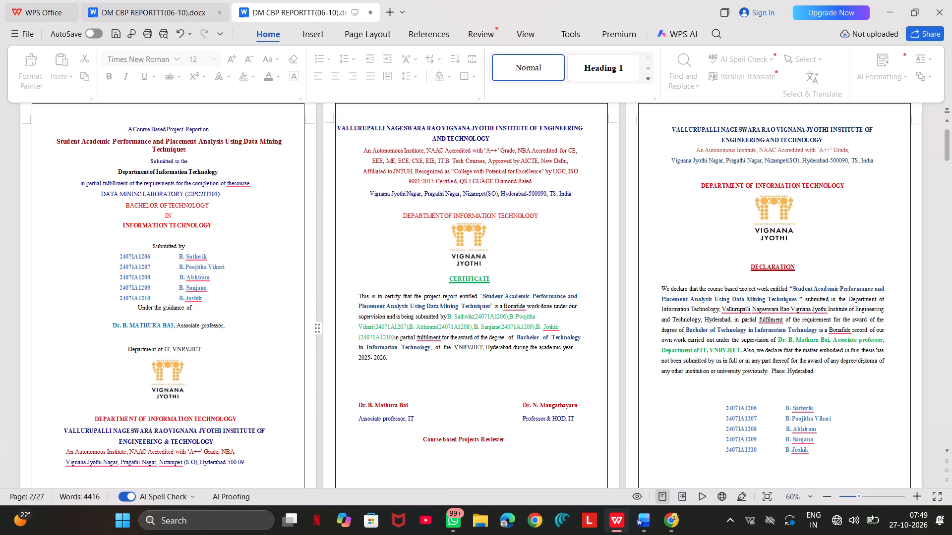
Start closing WPS Office and save the changes to the first copy of DM CBP REPORTTT(06-10).docx.
{"action": "left_click", "coordinate": [951, 0]}
{"action": "left_click", "coordinate": [951, 0]}
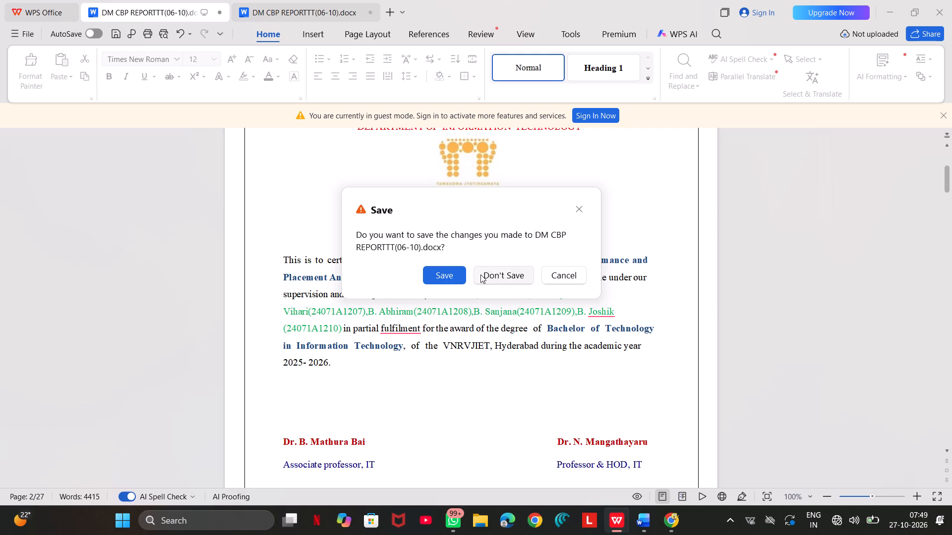
{"action": "left_click", "coordinate": [453, 272]}
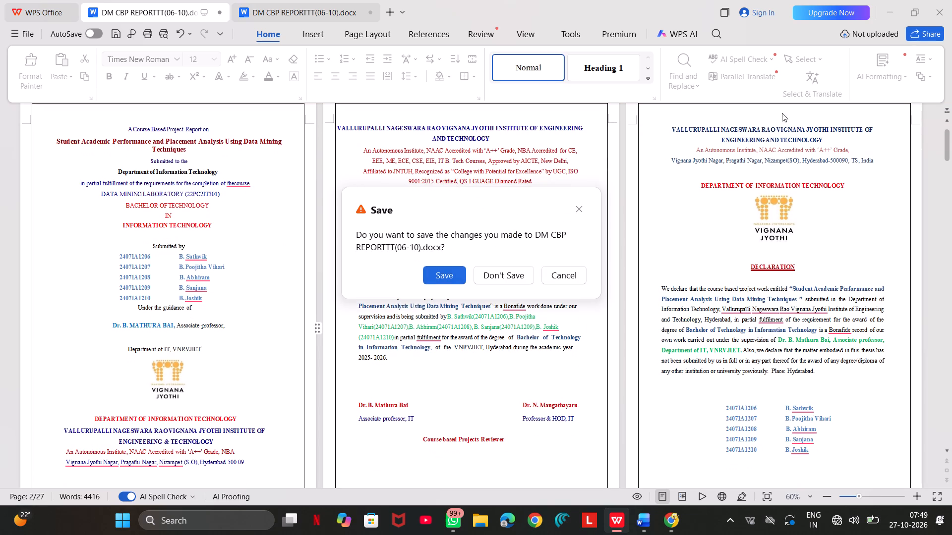
Close the remaining copy of the report in WPS Office without saving its changes.
{"action": "left_click", "coordinate": [576, 210]}
{"action": "left_click", "coordinate": [951, 0]}
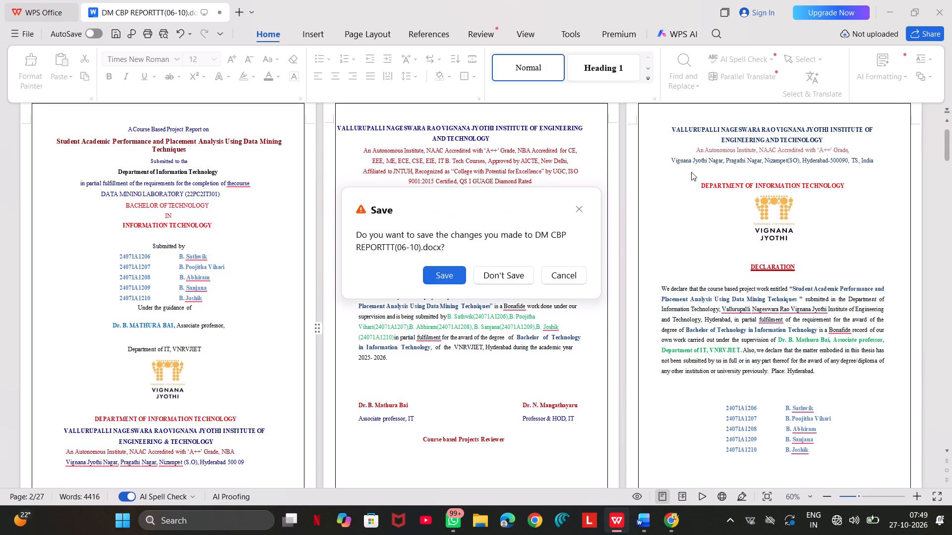
{"action": "left_click_drag", "start_coordinate": [508, 259], "coordinate": [507, 267]}
{"action": "left_click", "coordinate": [507, 267]}
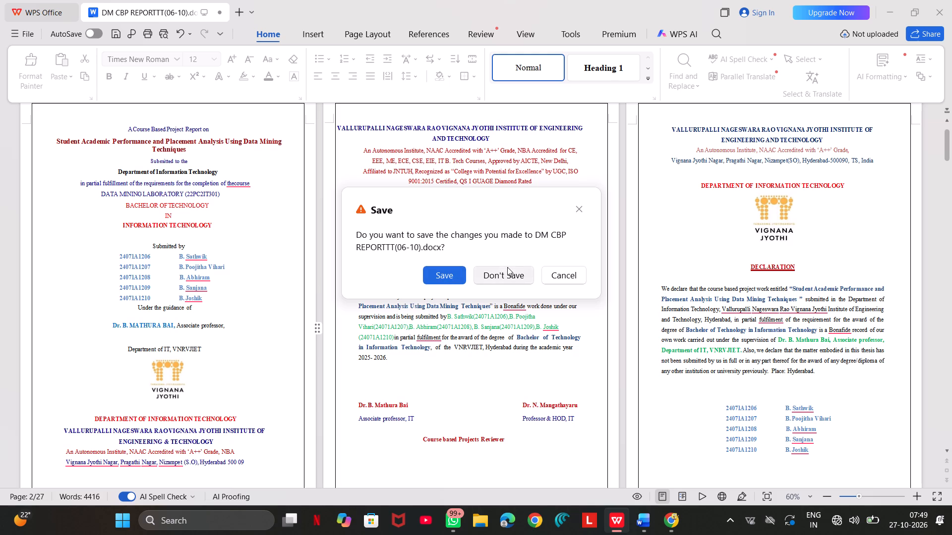
Close the Word copy of the report without saving its changes.
{"action": "left_click", "coordinate": [951, 0]}
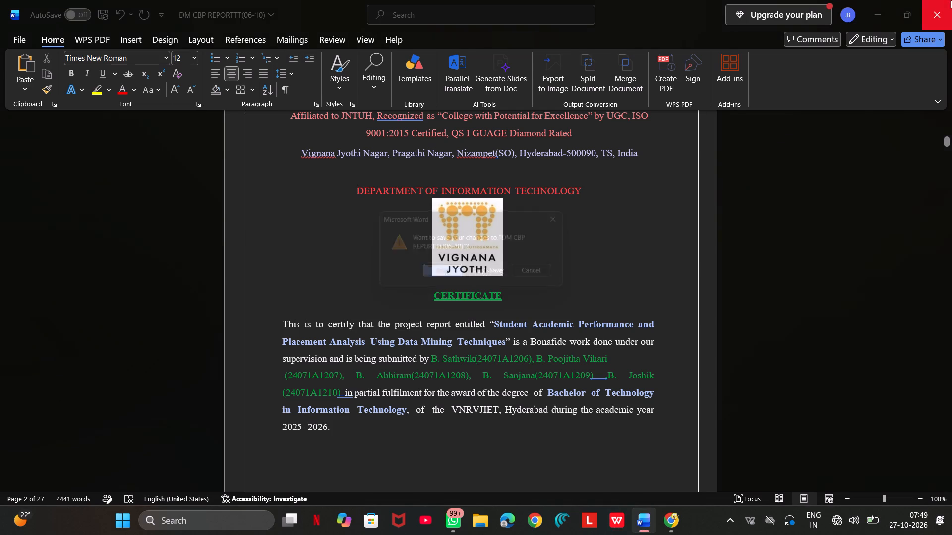
{"action": "left_click", "coordinate": [490, 273]}
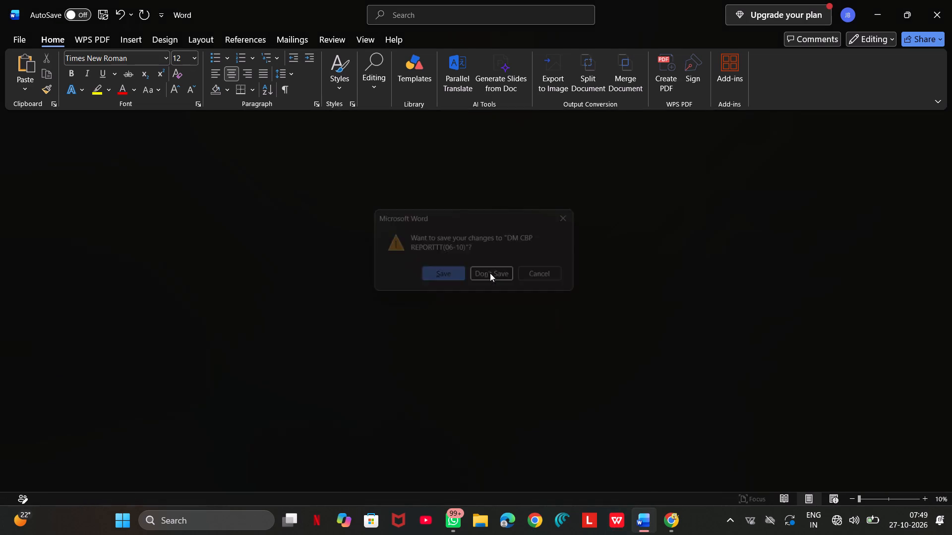